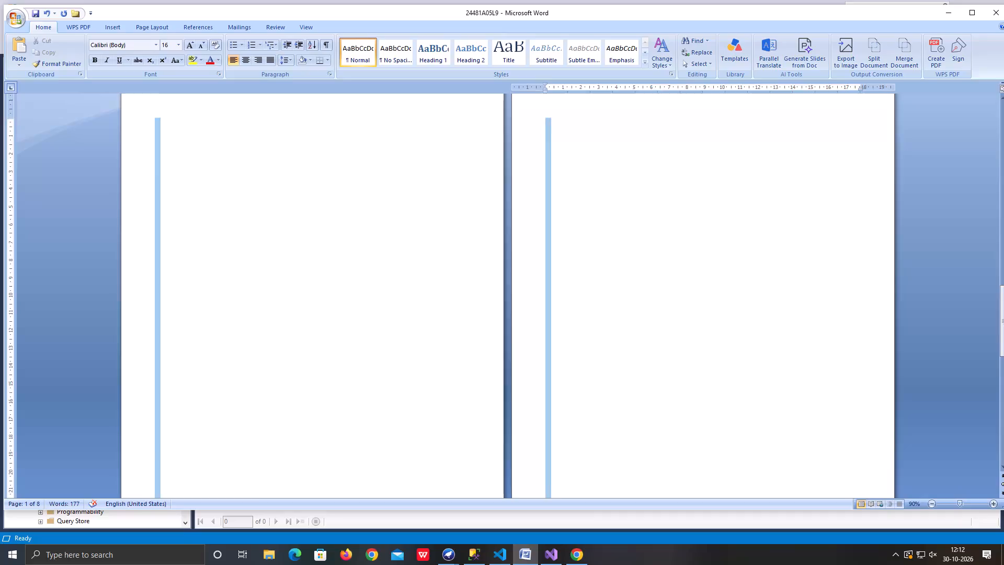
Delete the selected blank pages before the Python plotting code and place the cursor below the last SQL query.
scroll(475, 116, "up", 6)
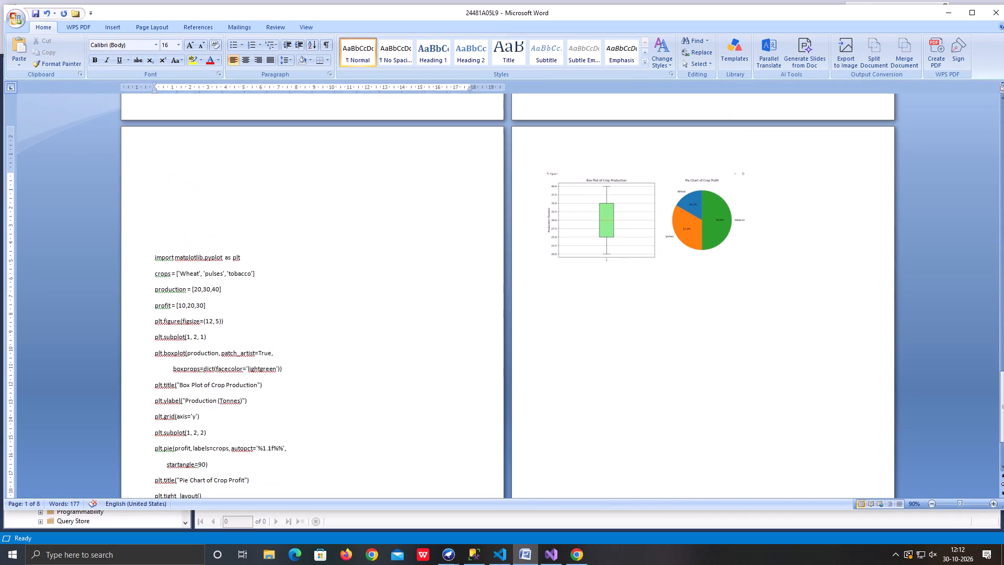
key("BackSpace")
scroll(390, 258, "up", 2)
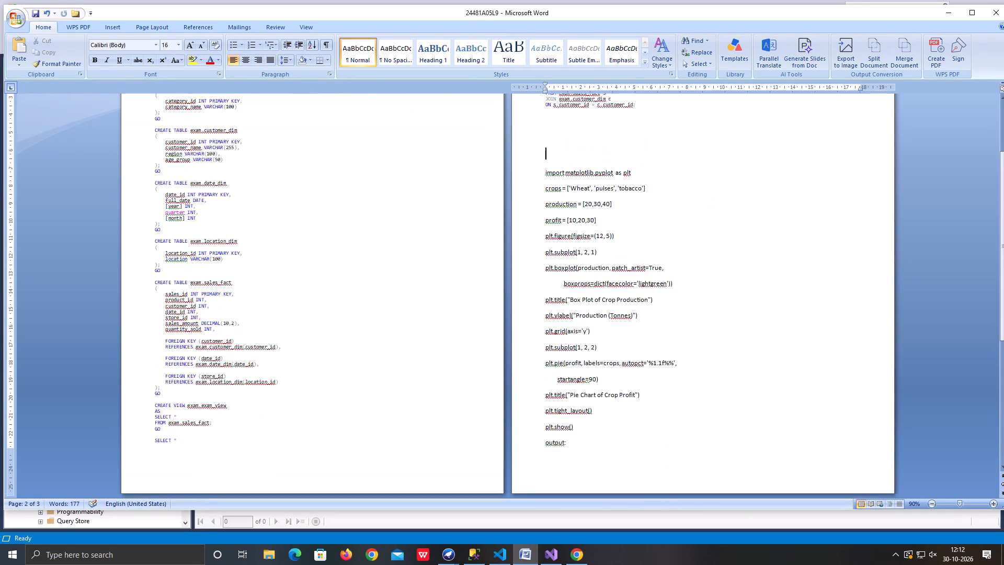
scroll(390, 258, "up", 1)
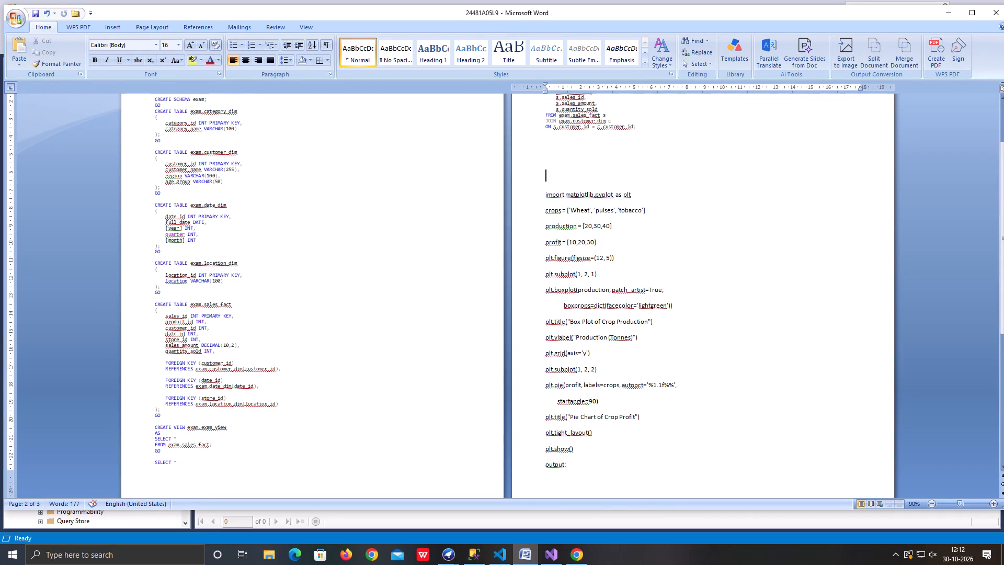
left_click(558, 148)
scroll(254, 233, "up", 2)
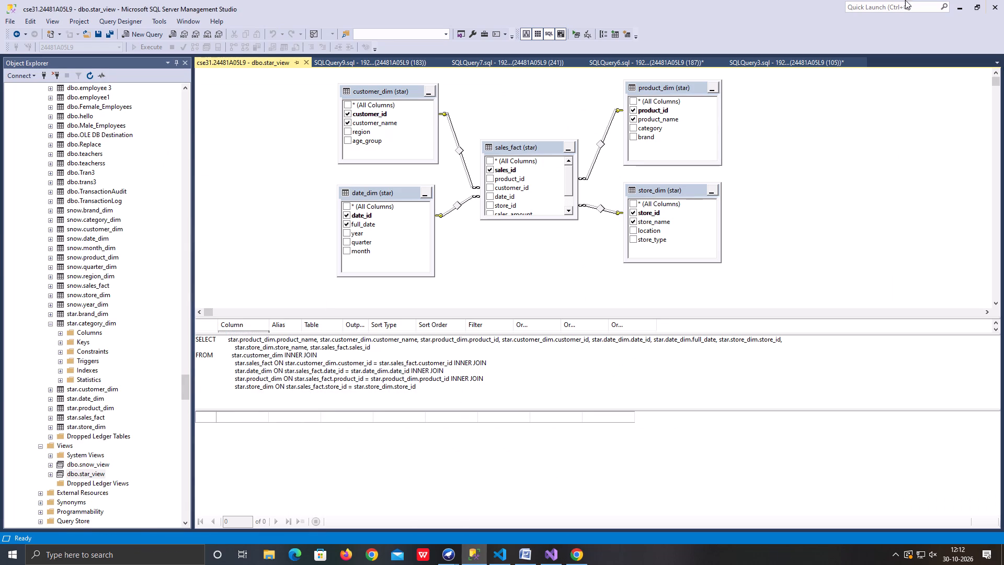
Paste the copied query into the empty SQLQuery9.sql in SQL Server Management Studio and execute all of it.
left_click(406, 52)
left_click(410, 64)
left_click(510, 67)
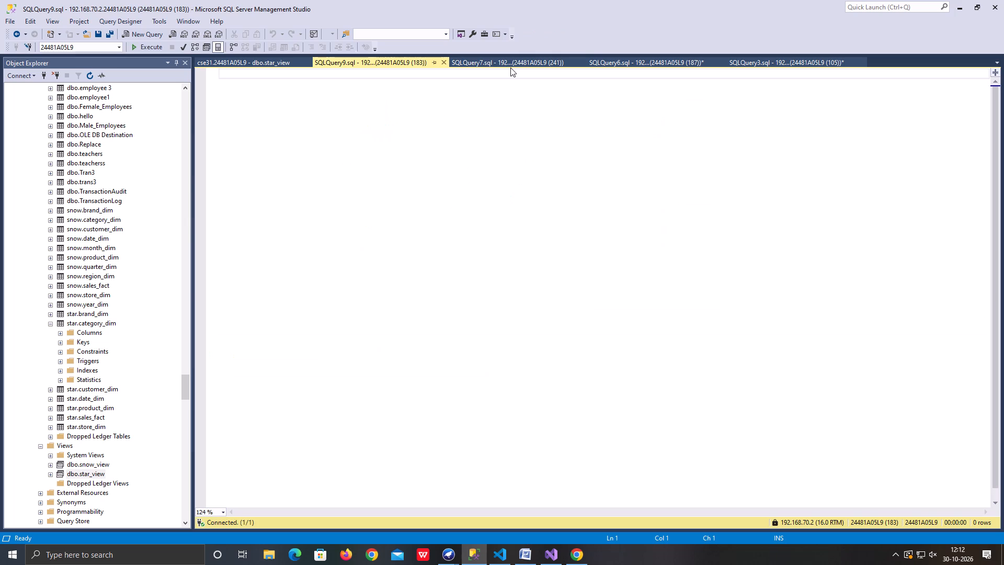
key("ctrl+v")
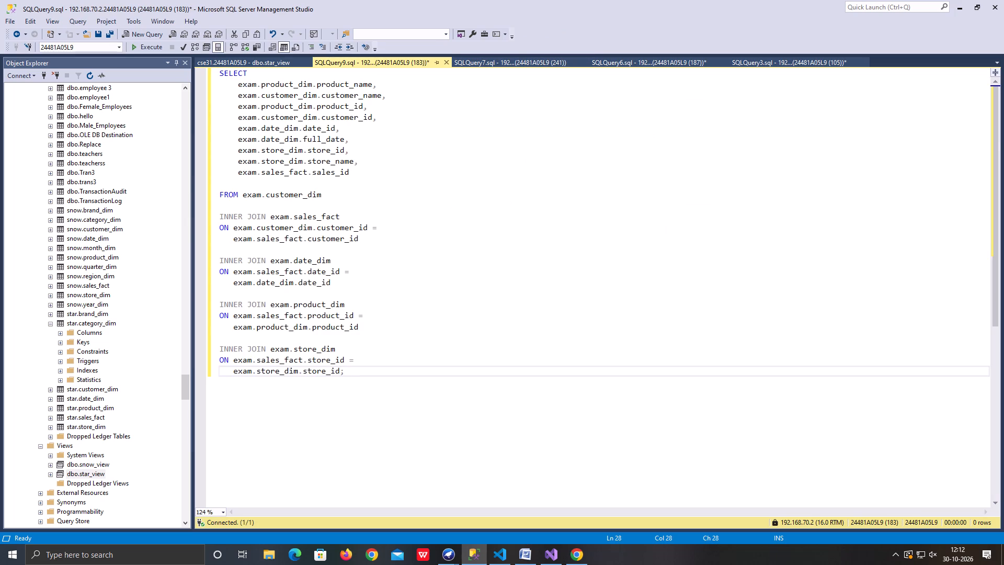
key("ctrl+a")
left_click(144, 49)
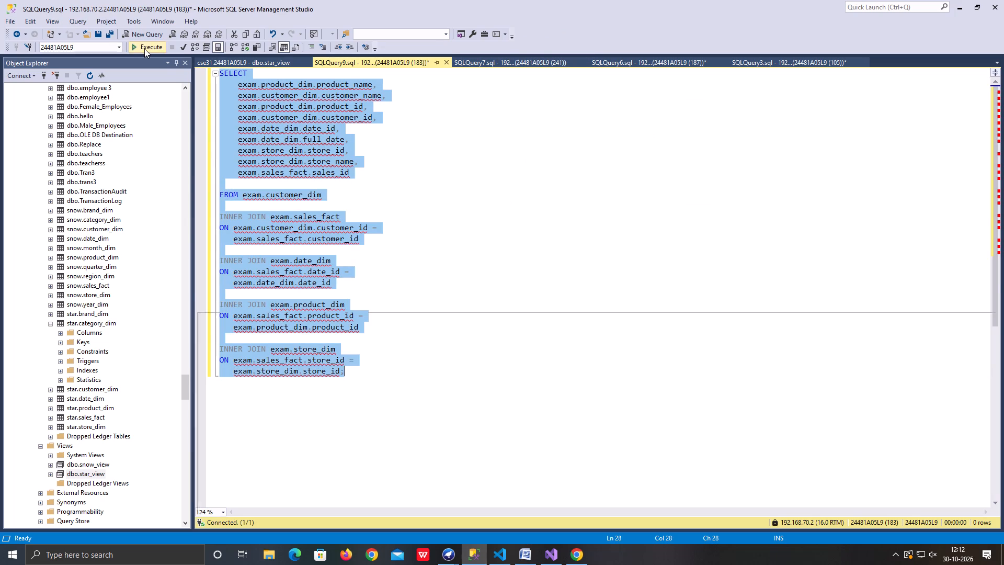
left_click(429, 253)
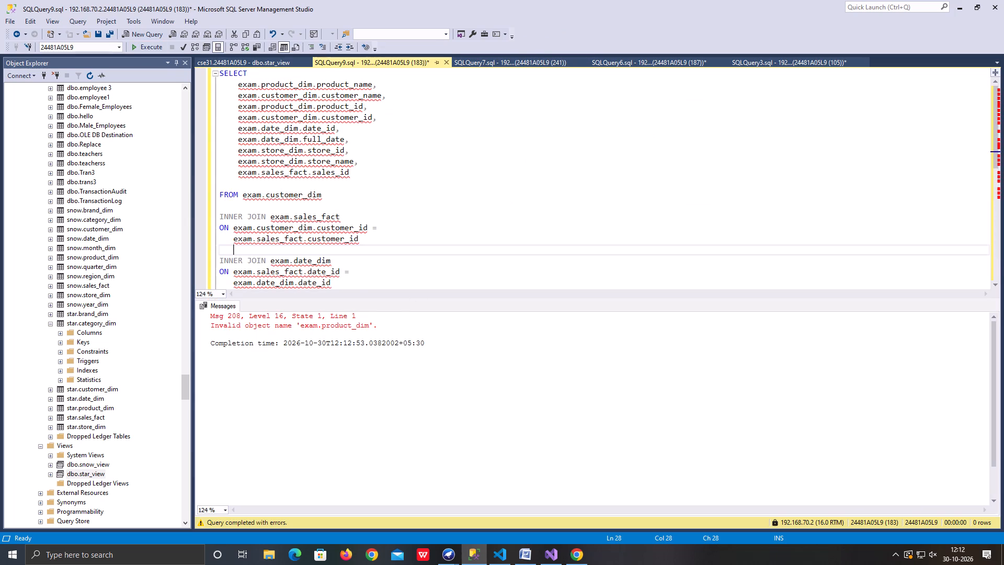
left_click(409, 270)
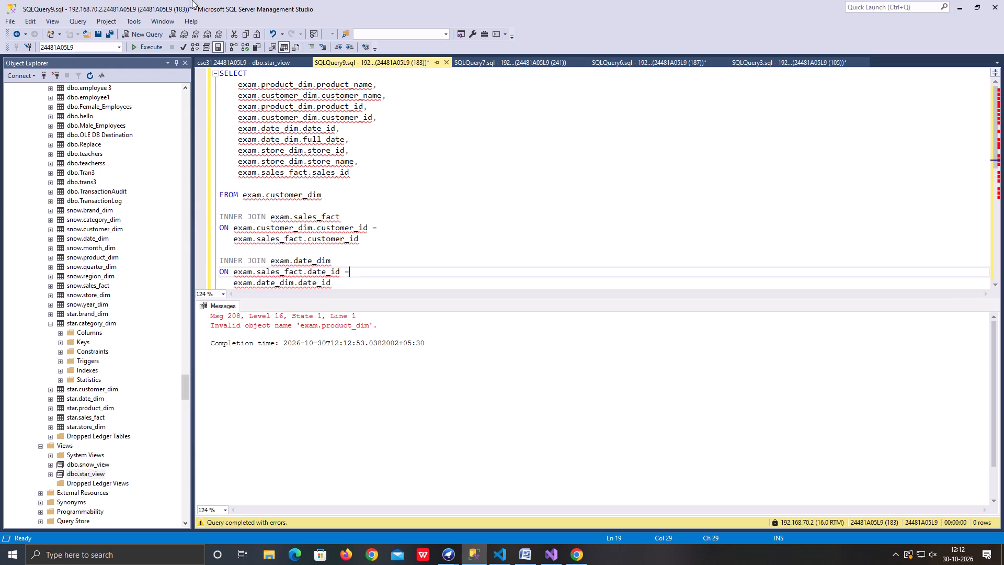
left_click(961, 12)
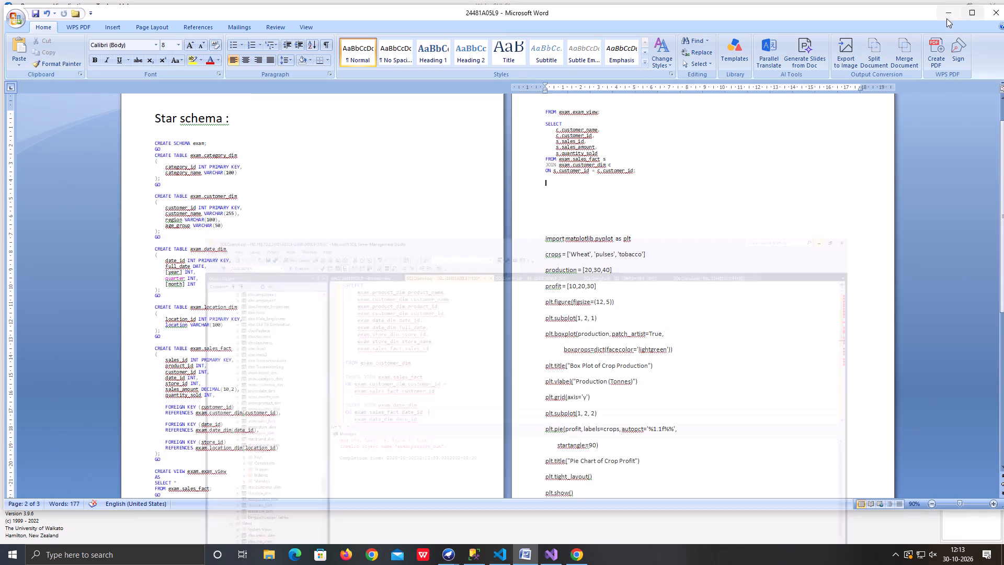
key("alt+Tab")
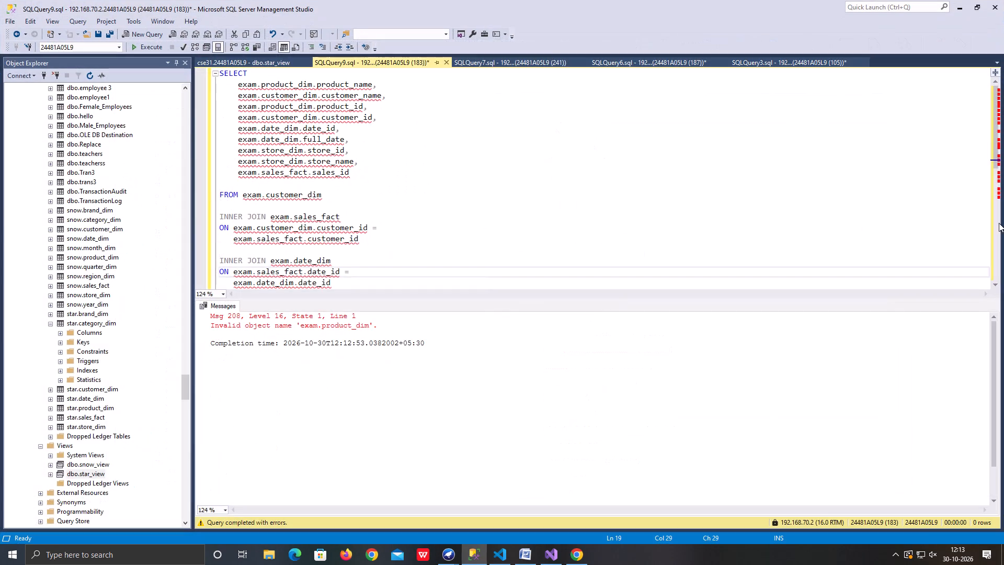
Open the dbo.star_view design and capture a screen snip of its table relationship diagram.
left_click(519, 70)
left_click(510, 64)
left_click(271, 58)
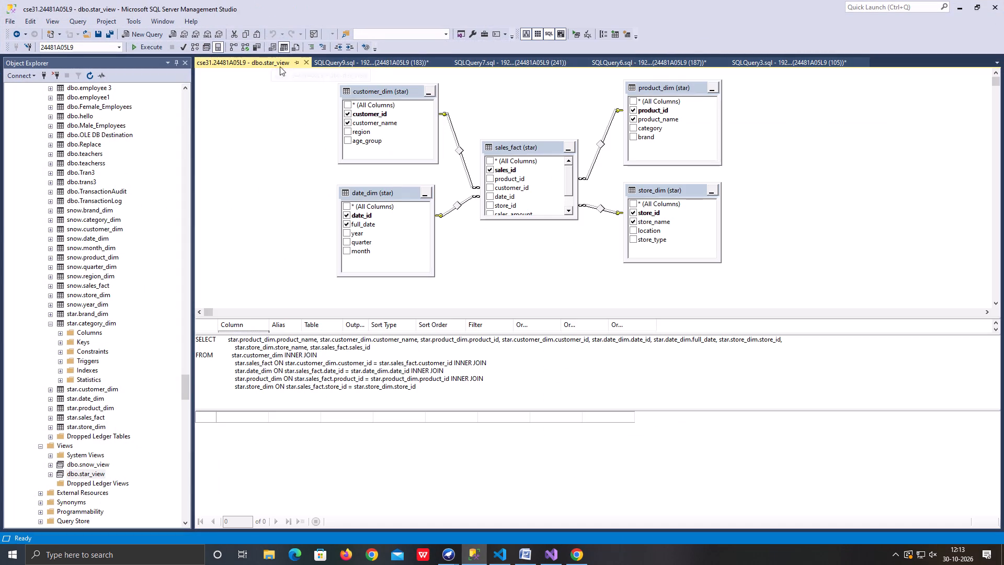
key("shift+super+s")
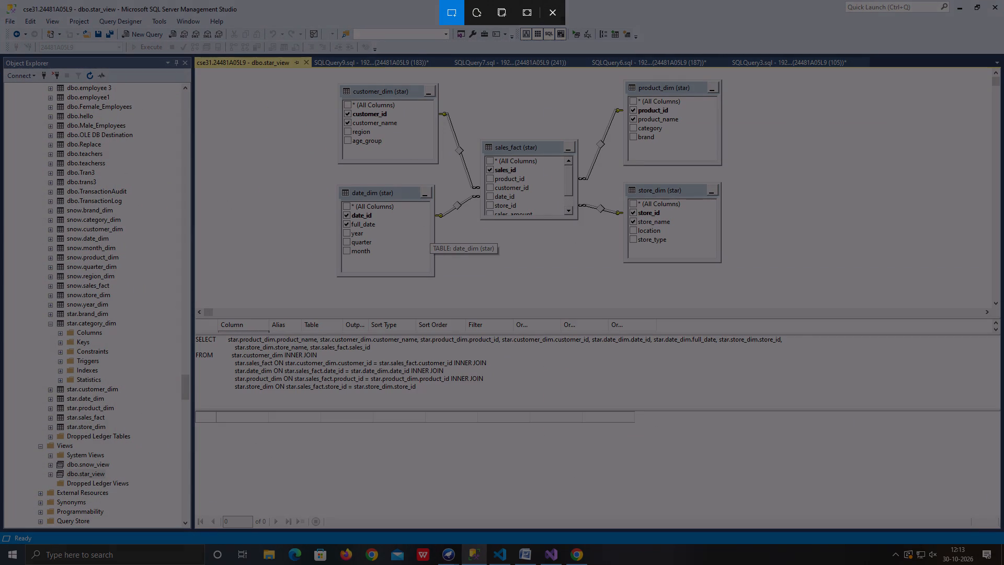
left_click_drag(318, 74, 758, 289)
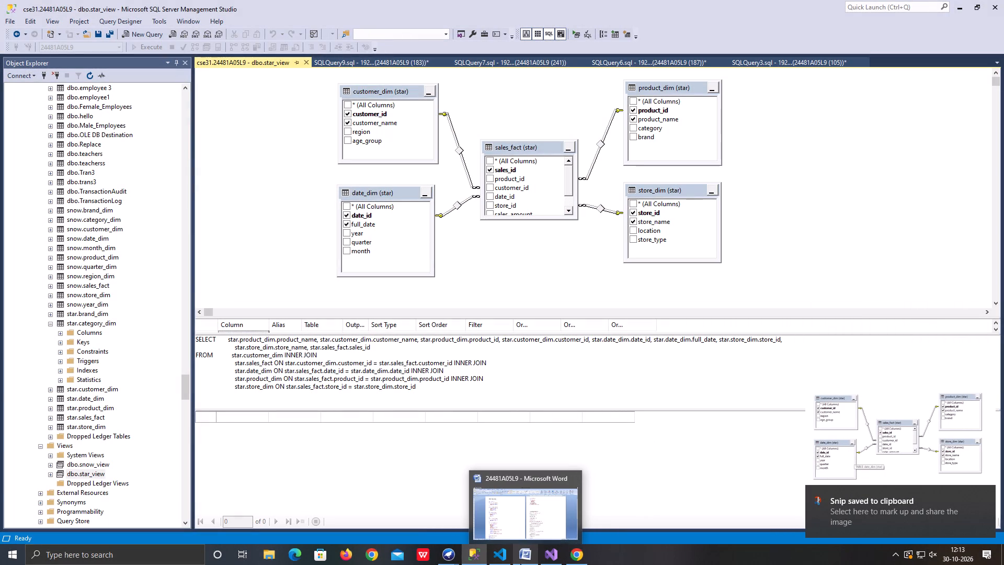
left_click(498, 561)
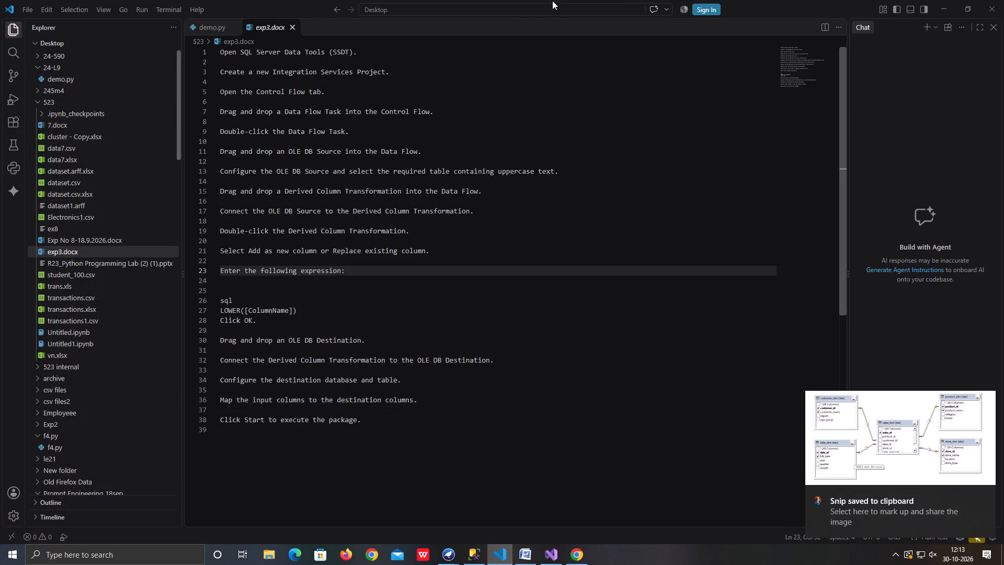
left_click(947, 10)
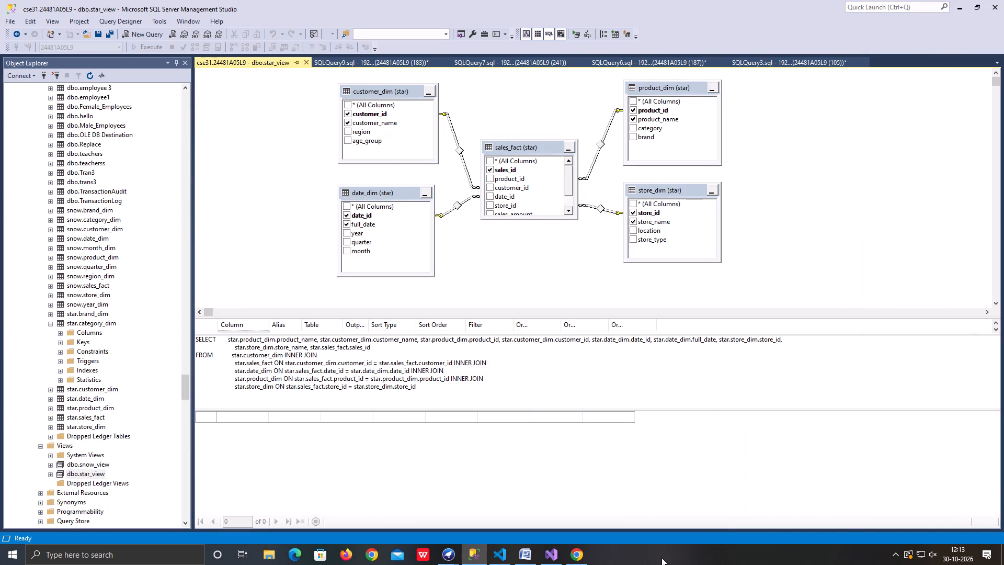
left_click(526, 551)
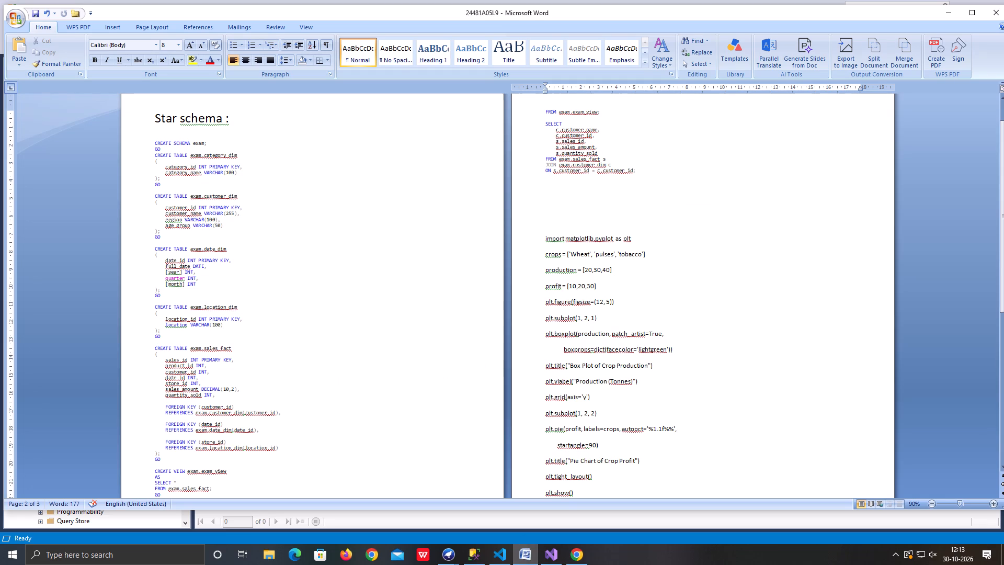
key("ctrl+v")
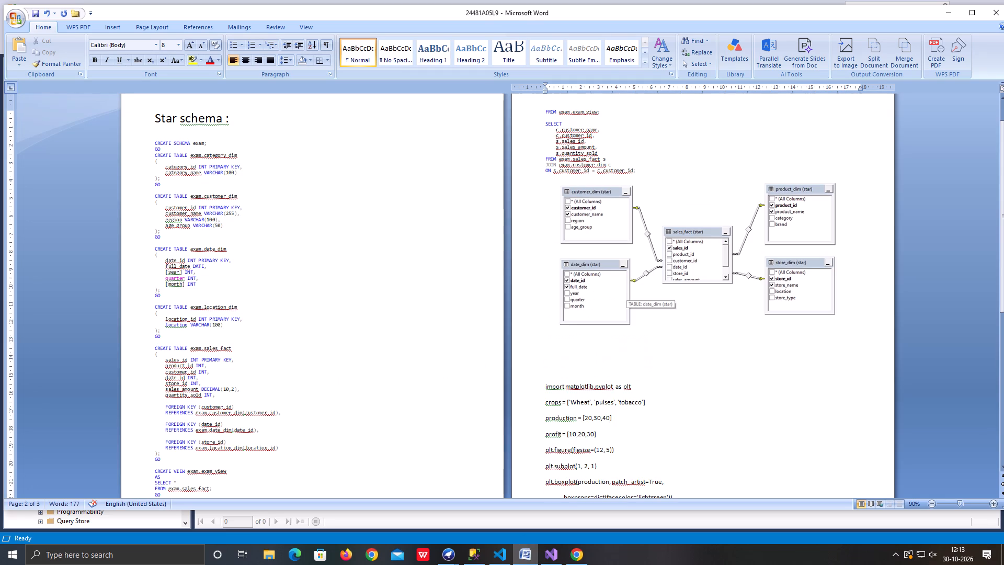
Copy the Python plotting code with its output charts and delete it all from the document.
left_click(559, 355)
left_click_drag(540, 371, 525, 474)
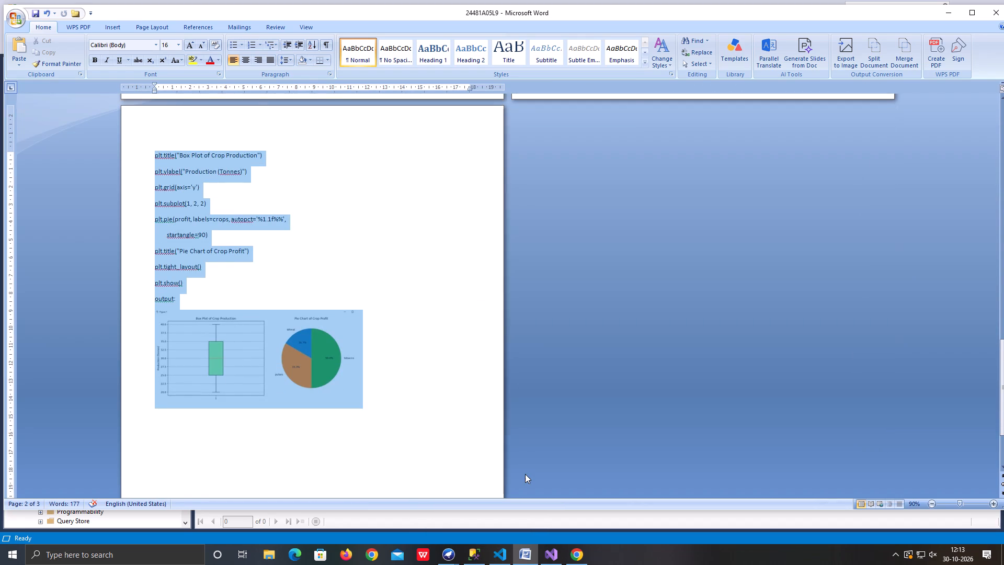
key("ctrl+c")
key("BackSpace")
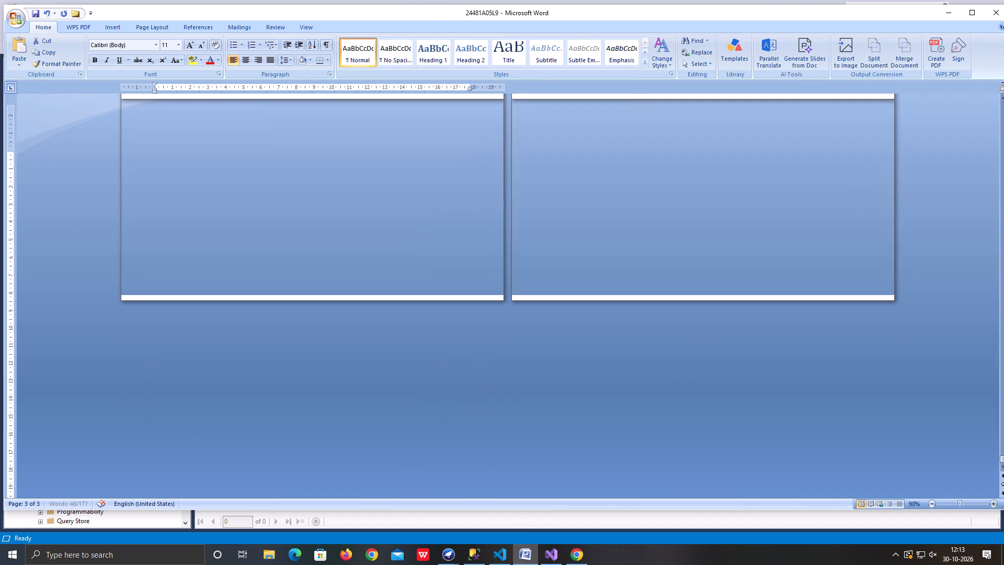
scroll(568, 305, "up", 2)
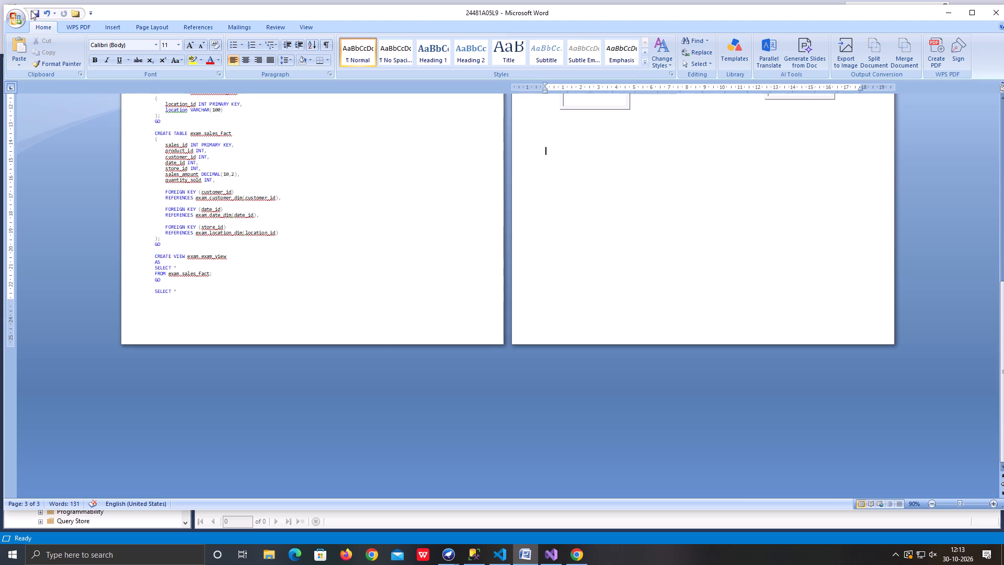
left_click(31, 16)
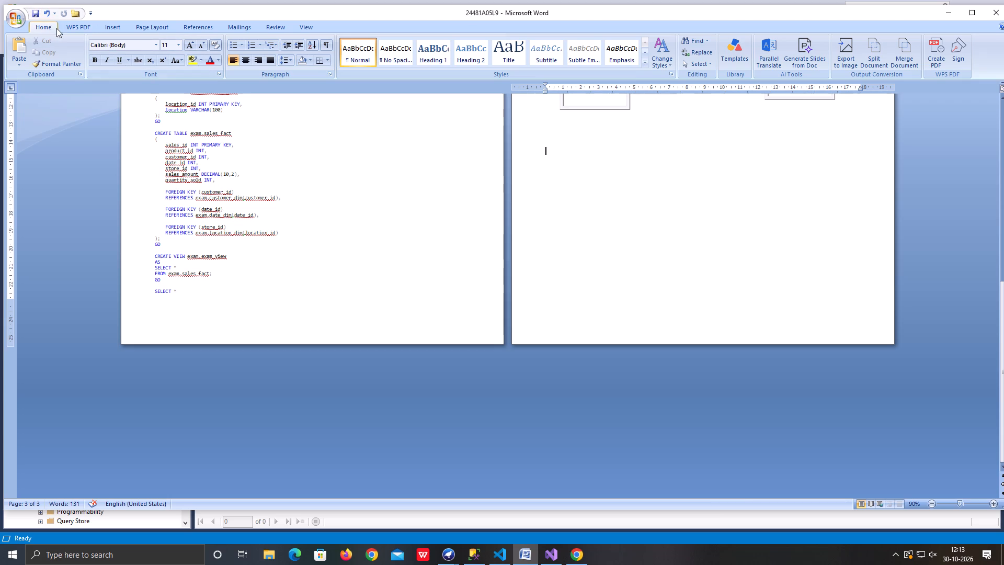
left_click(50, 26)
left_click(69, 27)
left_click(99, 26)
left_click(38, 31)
Create a new blank document and paste the copied Python plotting code and output charts into it.
left_click(18, 20)
left_click(32, 48)
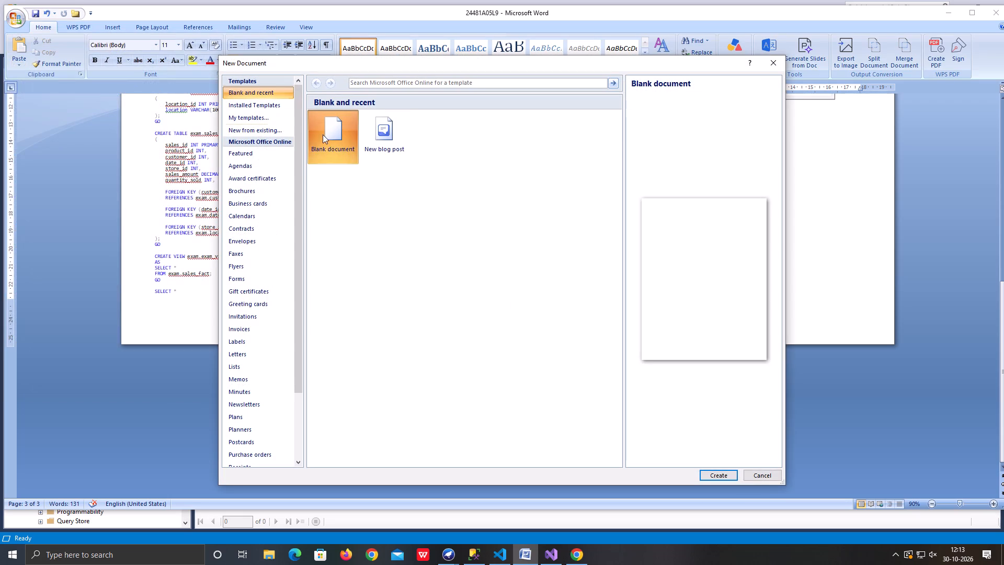
left_click(321, 140)
left_click(334, 144)
left_click(315, 135)
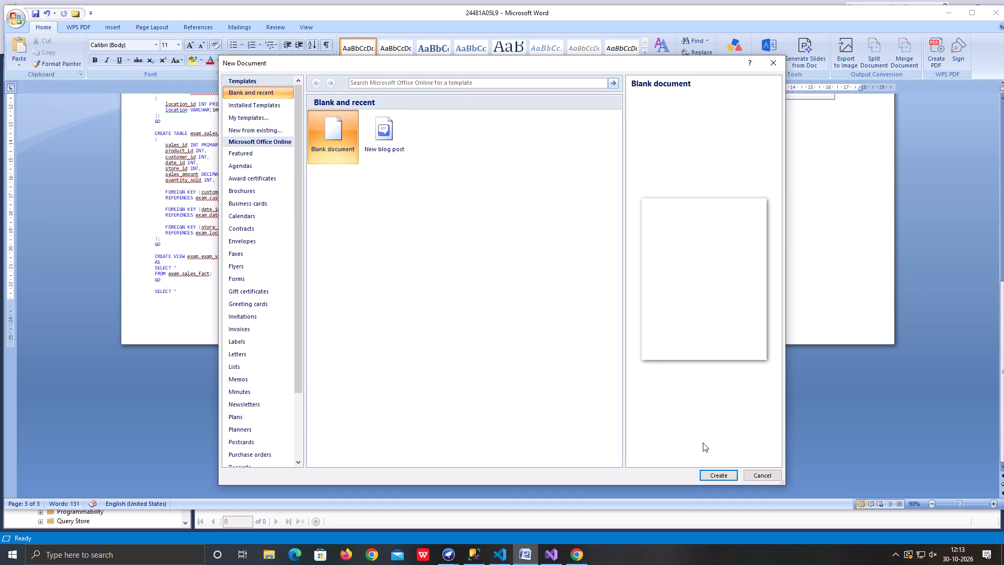
left_click(709, 471)
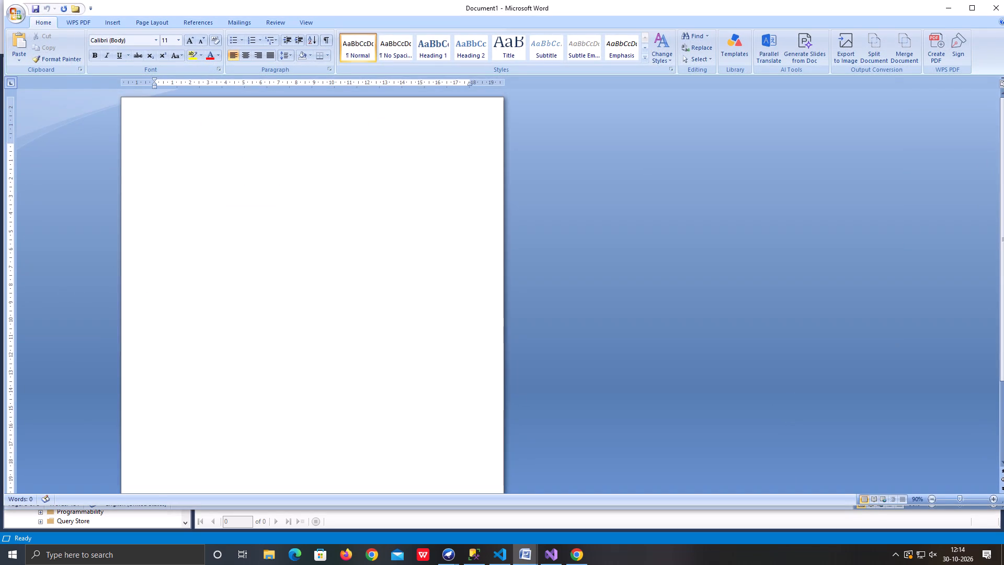
key("ctrl+v")
Add the heading "4th experiment:" on the empty line above the Python plotting code.
left_click(187, 141)
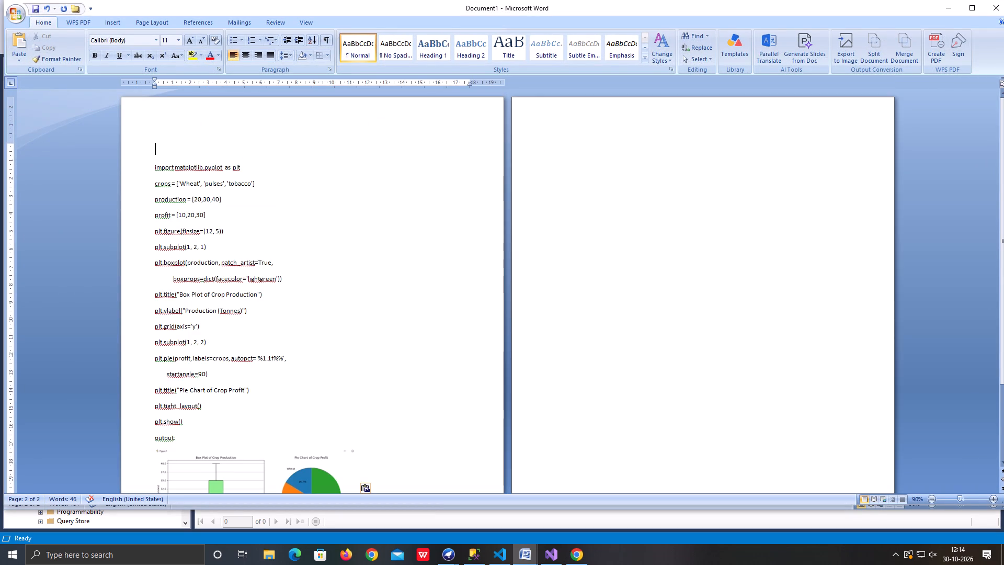
type("4th")
key("space")
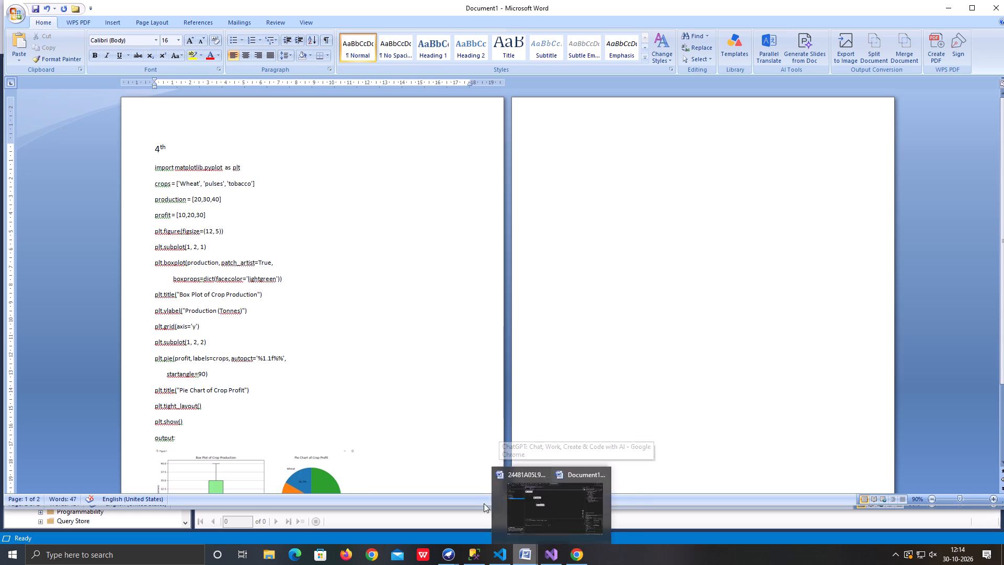
left_click(201, 151)
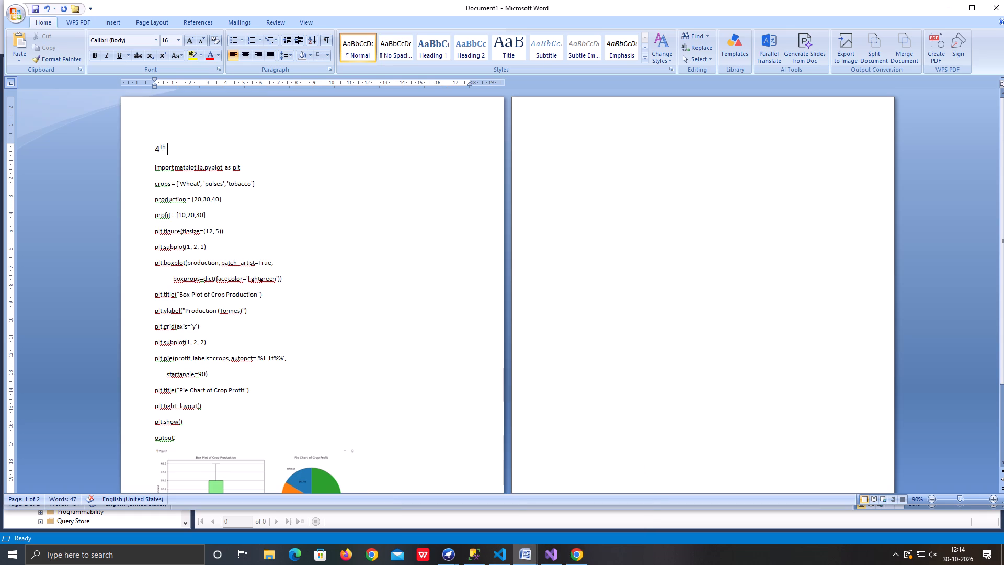
type("experiment")
key("shift+colon")
Remove the blank second page after the output charts.
left_click_drag(585, 201, 540, 148)
left_click(543, 145)
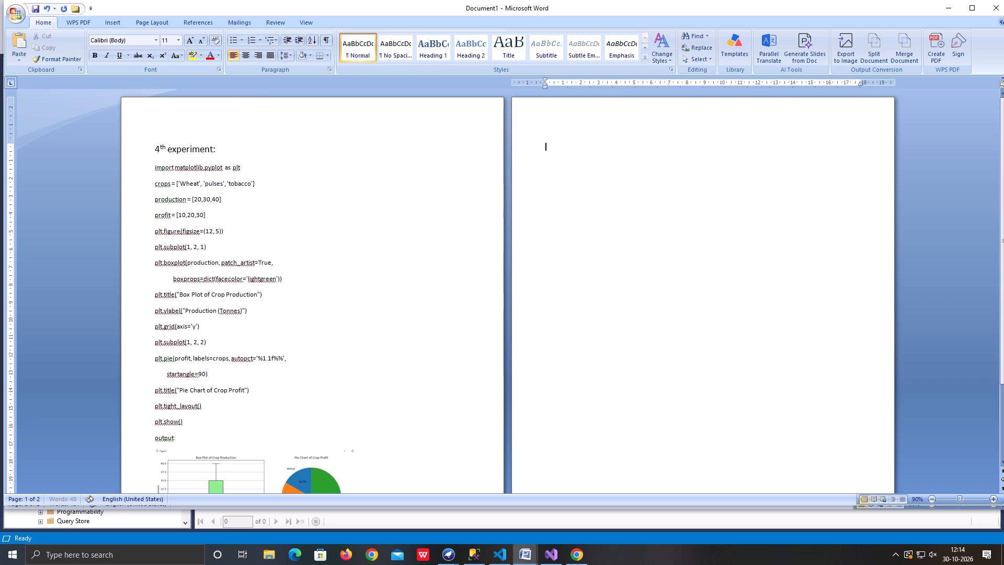
left_click_drag(543, 145, 525, 138)
key("BackSpace")
key("BackSpace")
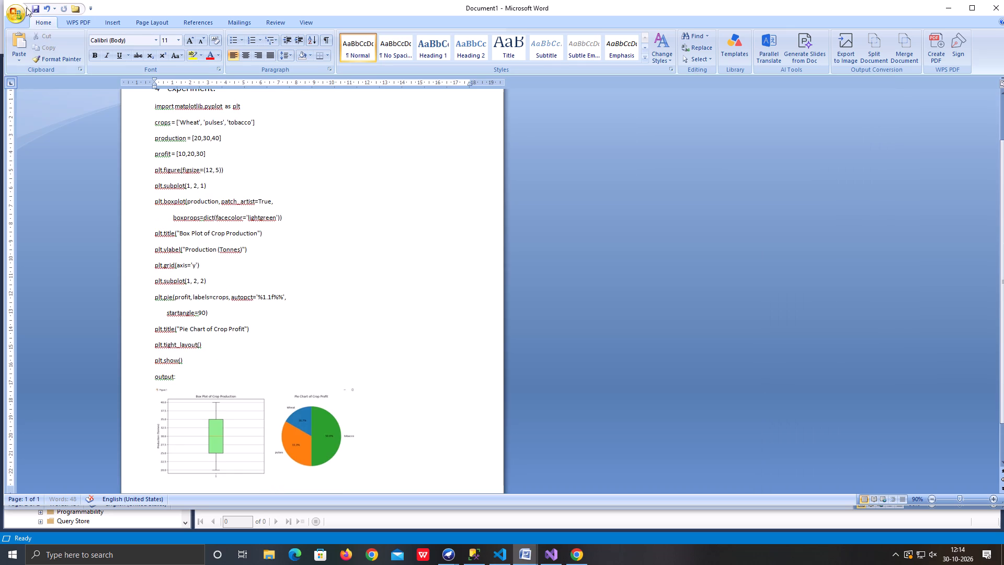
Save the document in the Documents folder as "4th experiment 24L9".
left_click(33, 11)
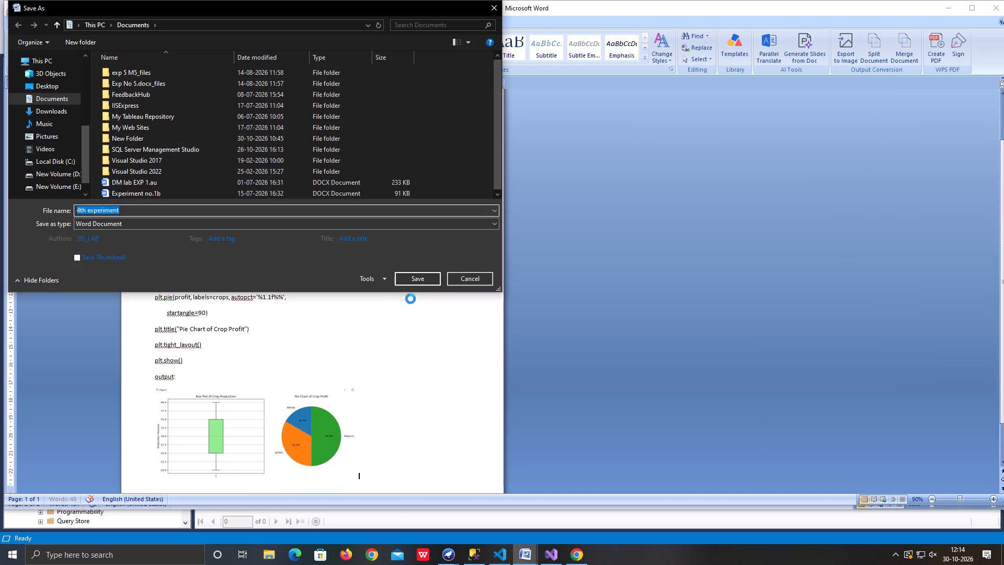
left_click(154, 212)
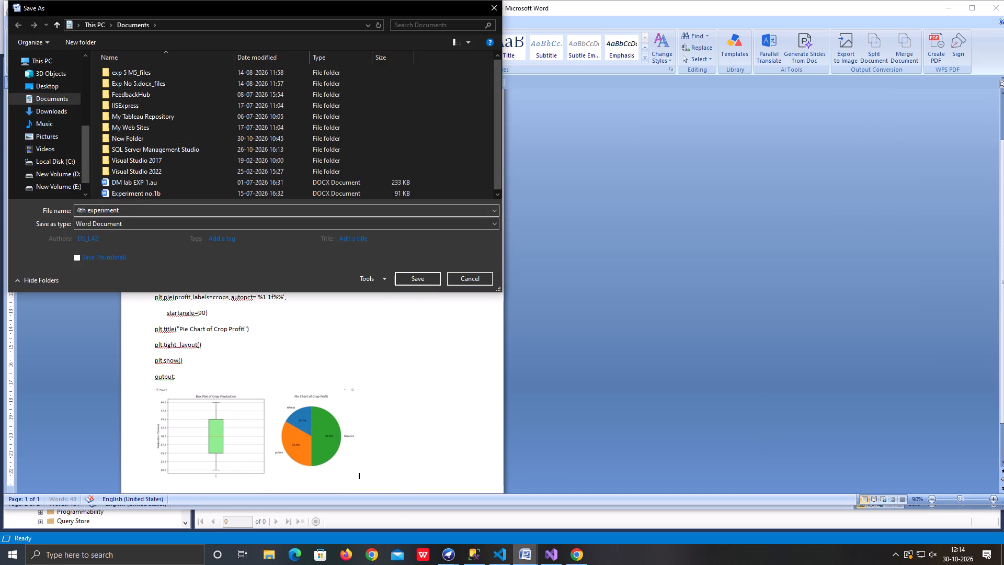
left_click(154, 212)
key("space")
type("24")
type("L9")
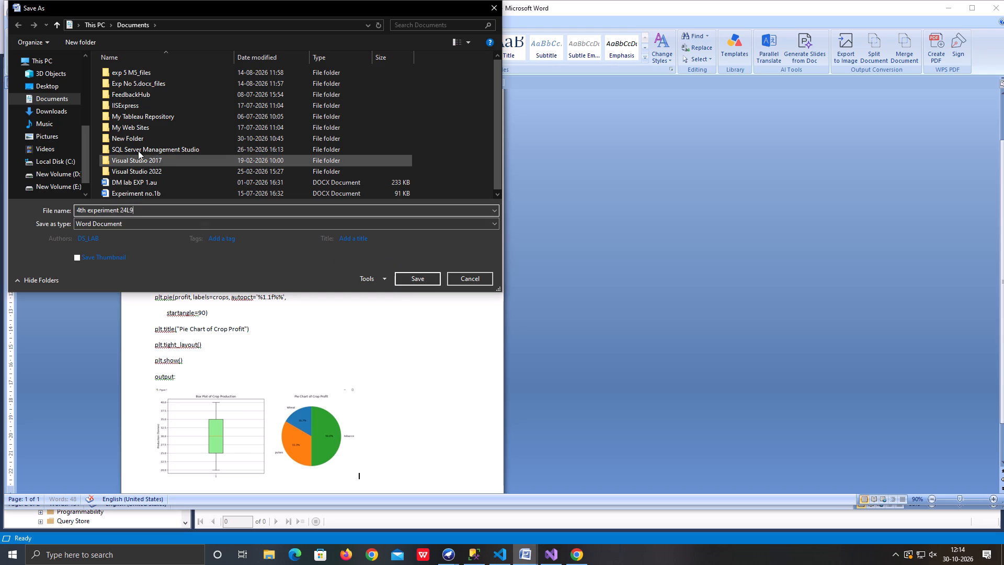
scroll(143, 144, "down", 4)
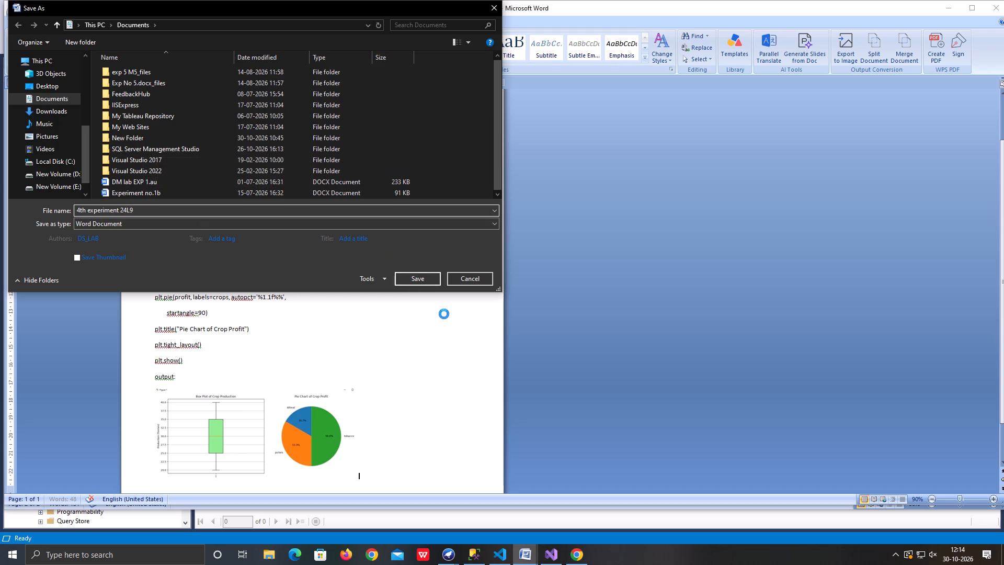
left_click(408, 274)
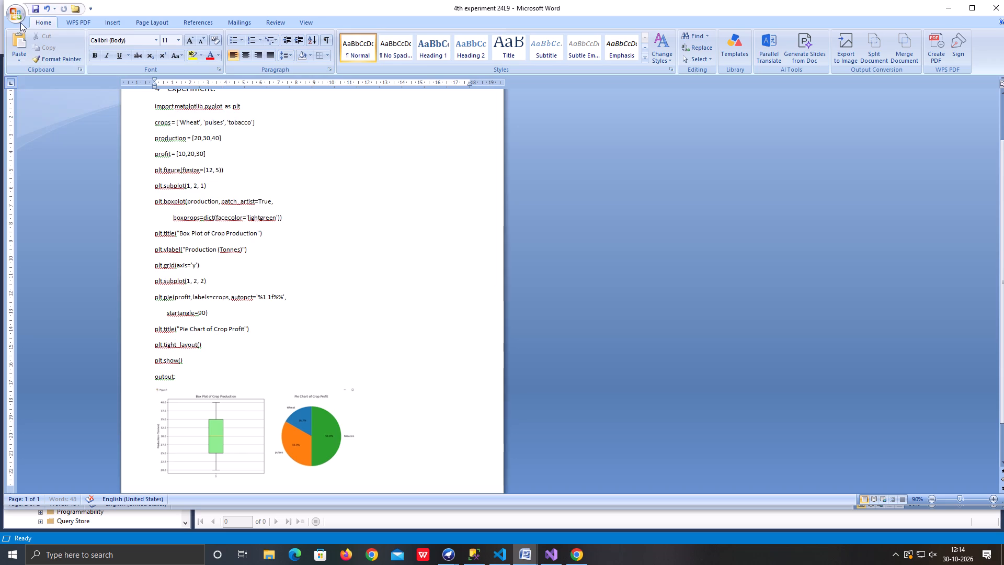
Create another new blank document.
left_click(19, 17)
left_click(44, 42)
left_click(336, 129)
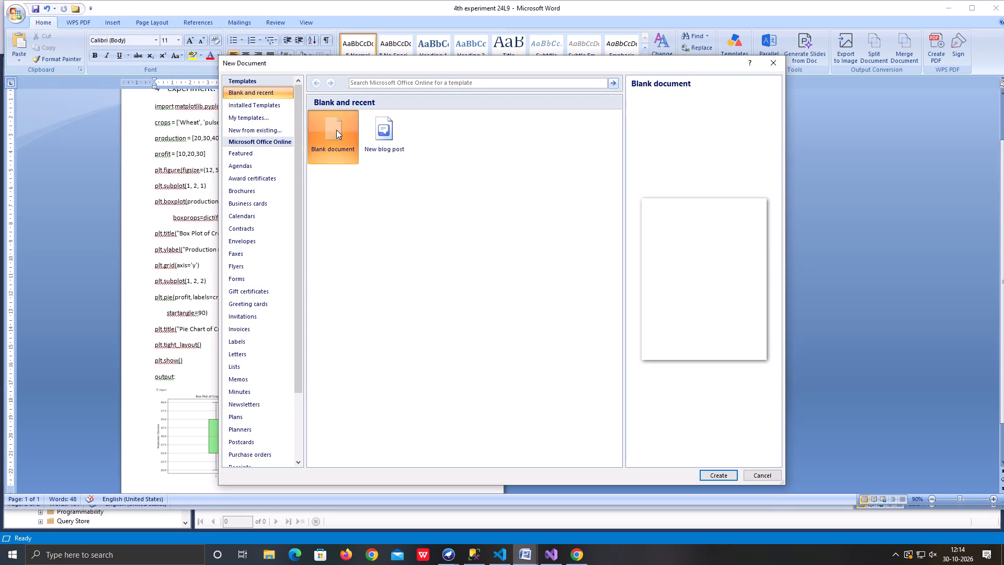
left_click(716, 477)
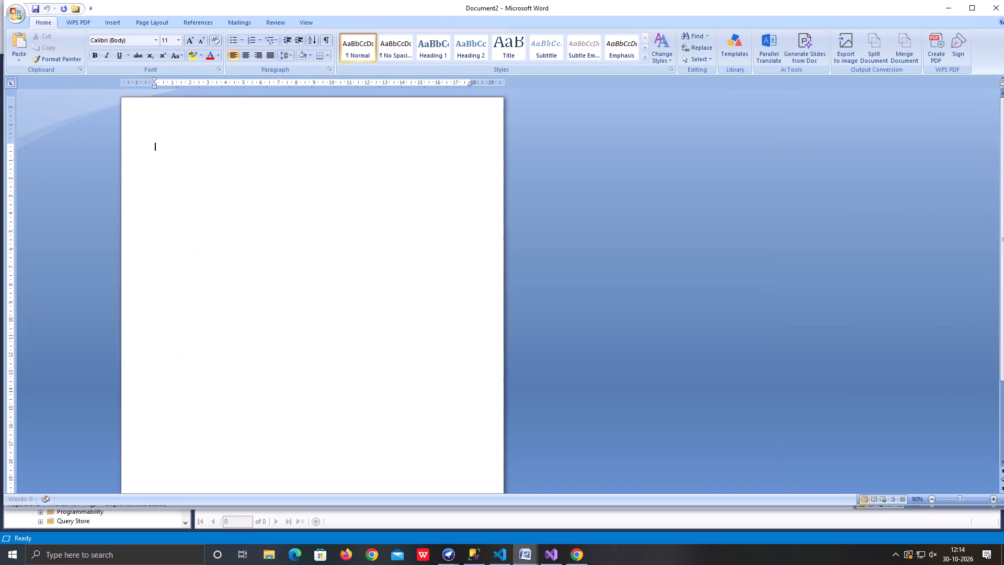
left_click(255, 167)
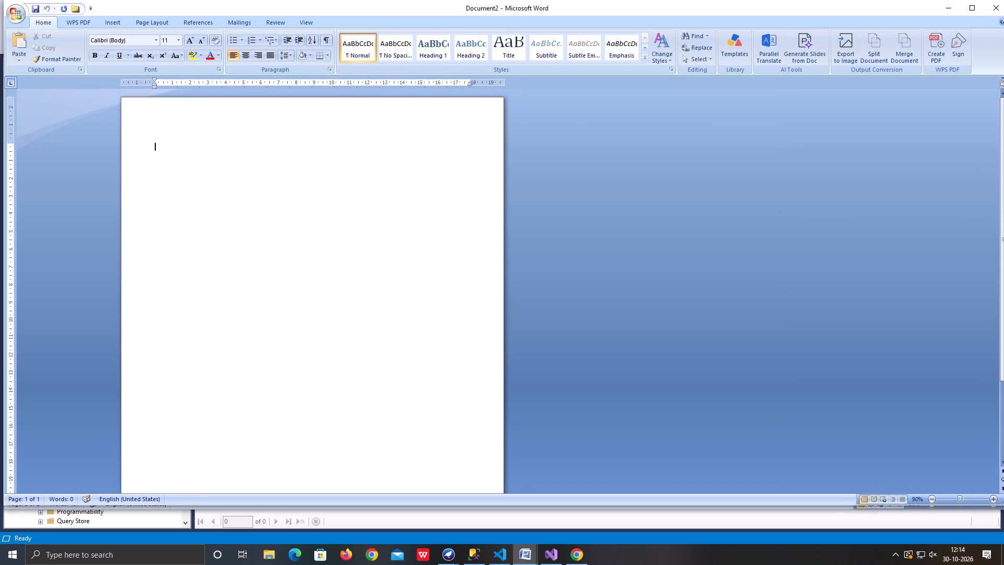
Switch to the Weka Explorer window with the iris dataset loaded.
key("alt+Tab")
key("alt+Tab")
key("alt+Tab")
key("alt+Tab")
key("alt+Tab")
key("alt+Tab")
key("alt+Tab")
key("alt+Tab")
key("alt+Tab")
key("alt+Tab")
key("alt+Tab")
key("alt+Tab")
key("alt+Tab")
key("alt+Tab")
key("alt+Tab")
key("alt+Tab")
key("alt+Tab")
key("alt+Tab")
key("alt+Tab")
key("alt+Tab")
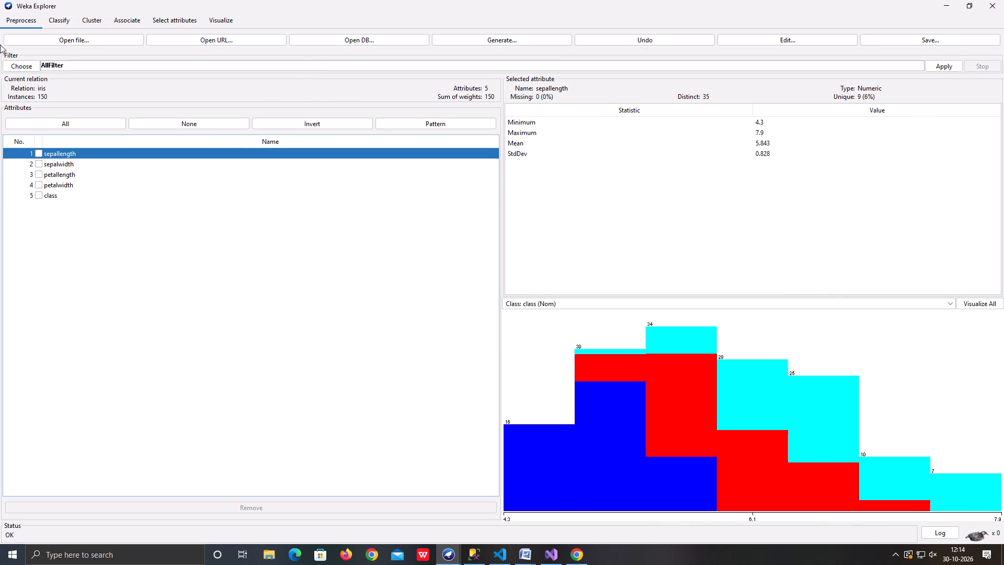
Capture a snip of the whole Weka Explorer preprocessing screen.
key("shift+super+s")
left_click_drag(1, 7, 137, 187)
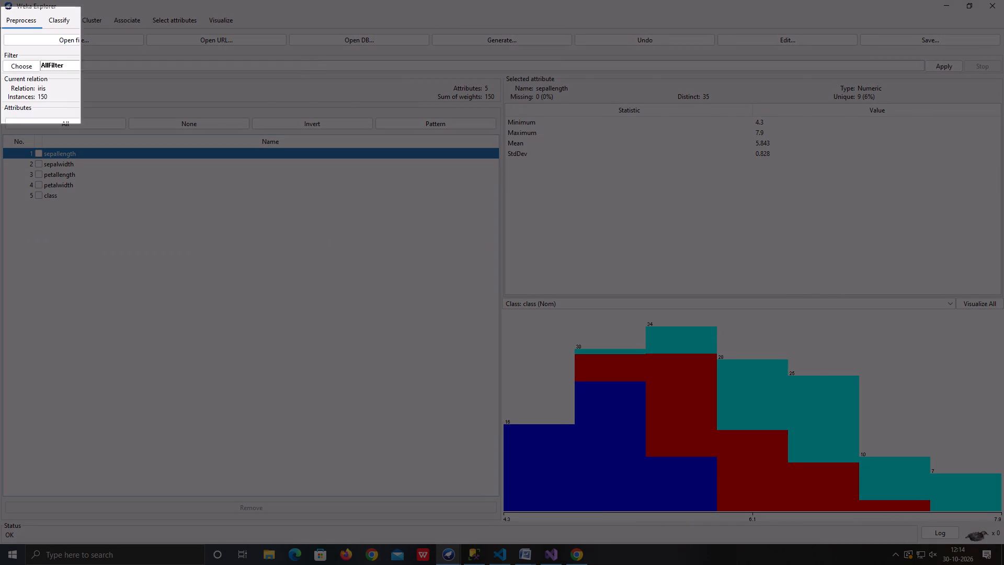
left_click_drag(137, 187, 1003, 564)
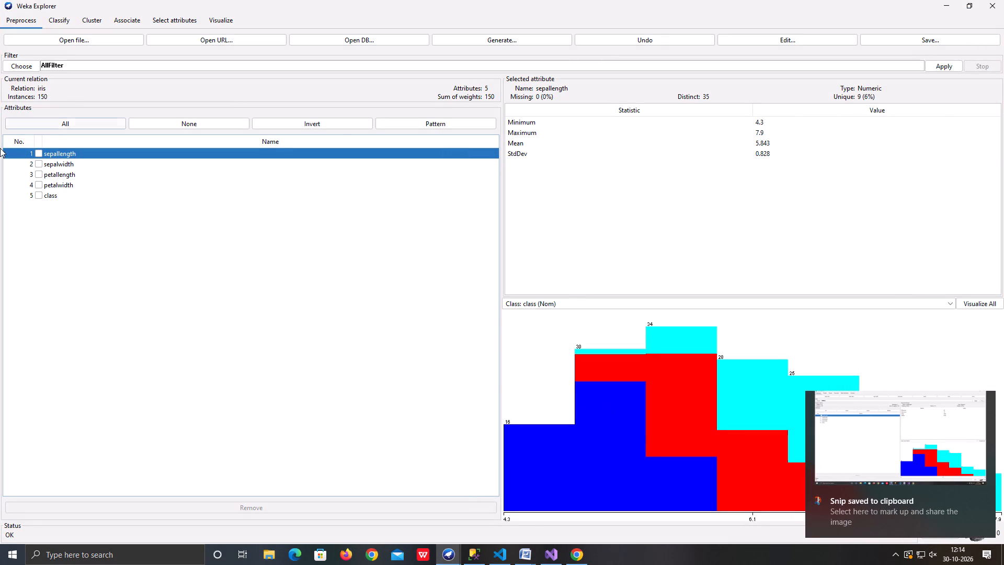
Expand the unsupervised attribute filters in Weka's filter chooser and capture a snip of the filter list.
left_click(27, 65)
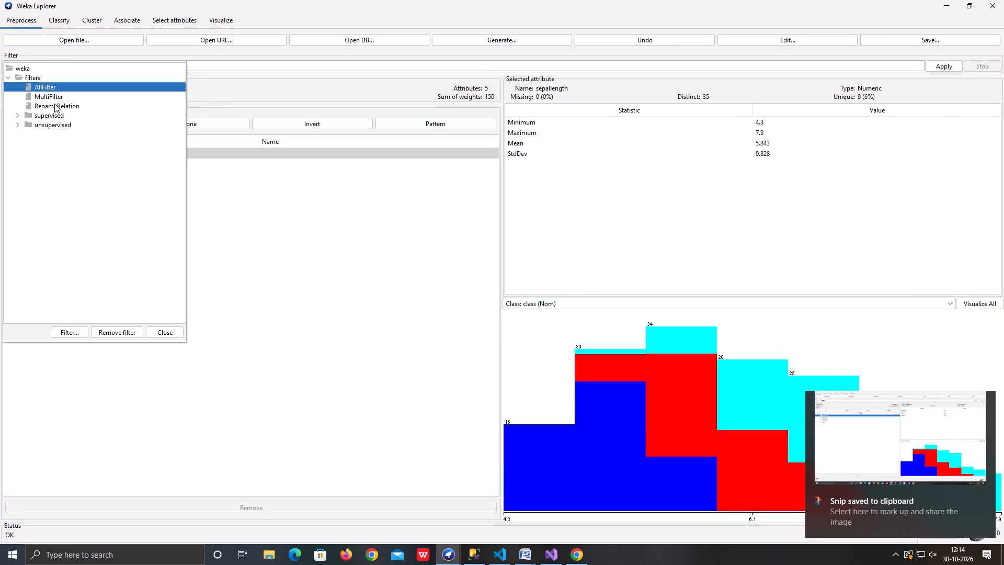
left_click(17, 124)
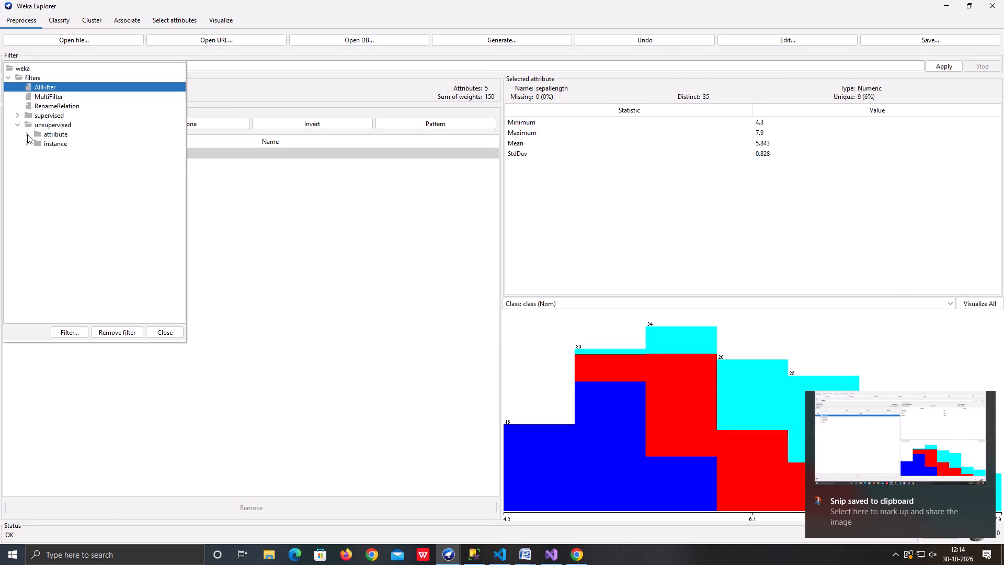
left_click(27, 134)
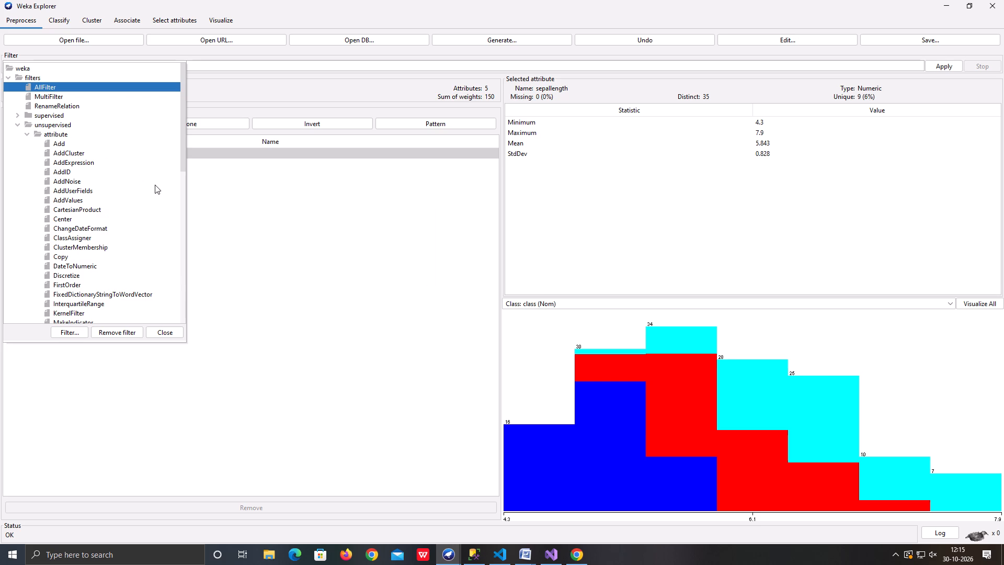
key("shift+super+s")
left_click_drag(0, 9, 125, 279)
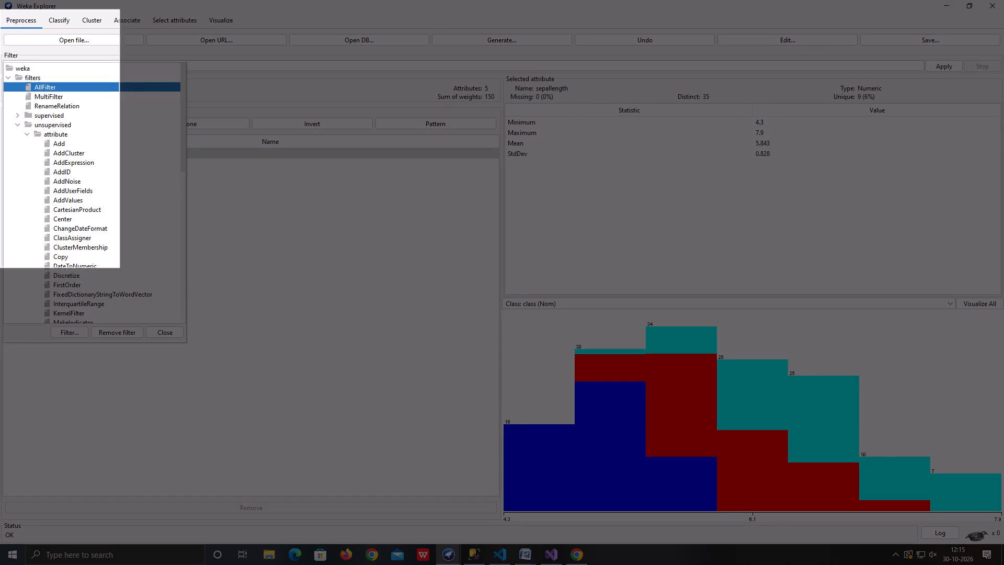
left_click_drag(125, 279, 226, 398)
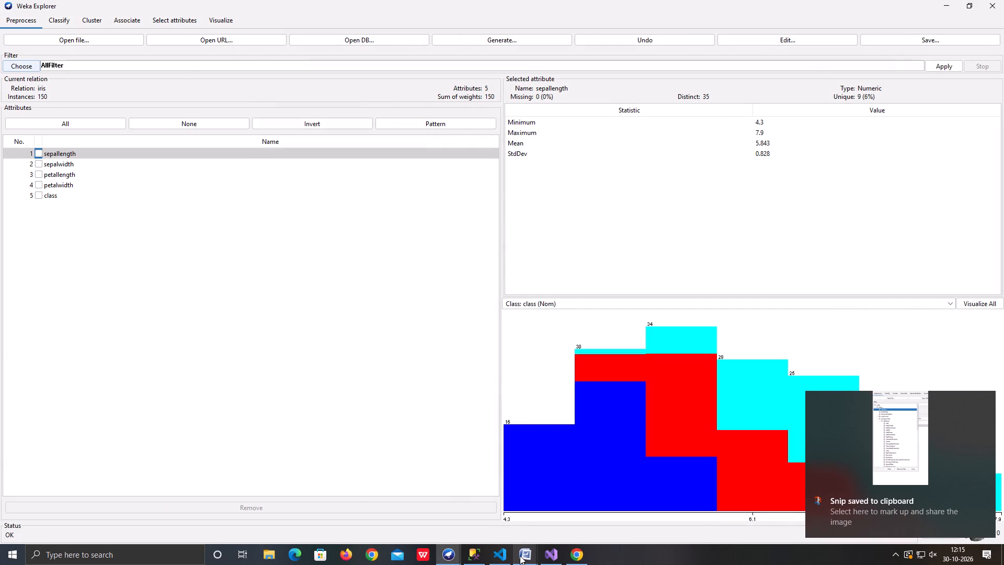
Switch to the blank Word document Document2 and paste the filter list snip into it.
left_click(520, 556)
left_click(586, 524)
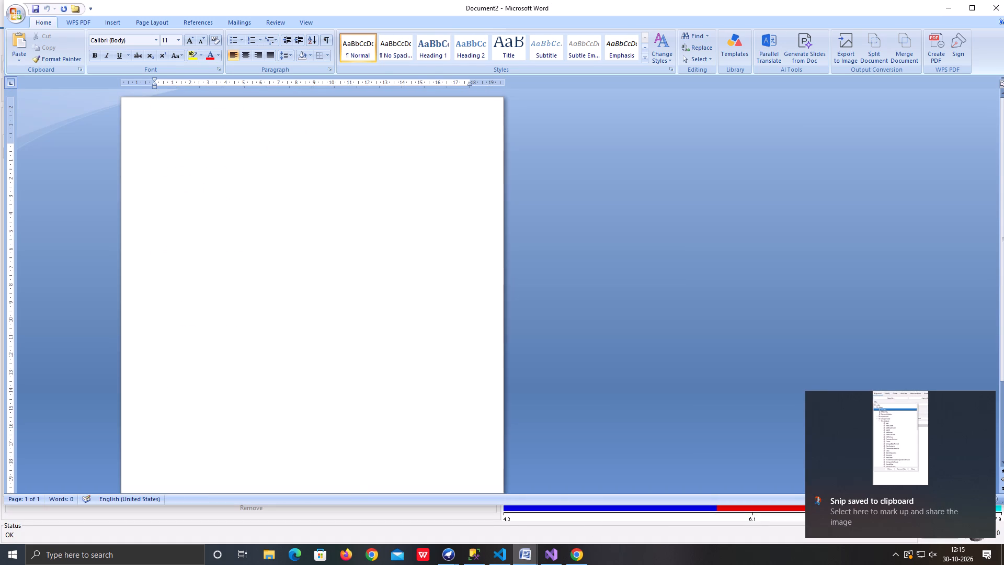
key("ctrl+v")
left_click(182, 128)
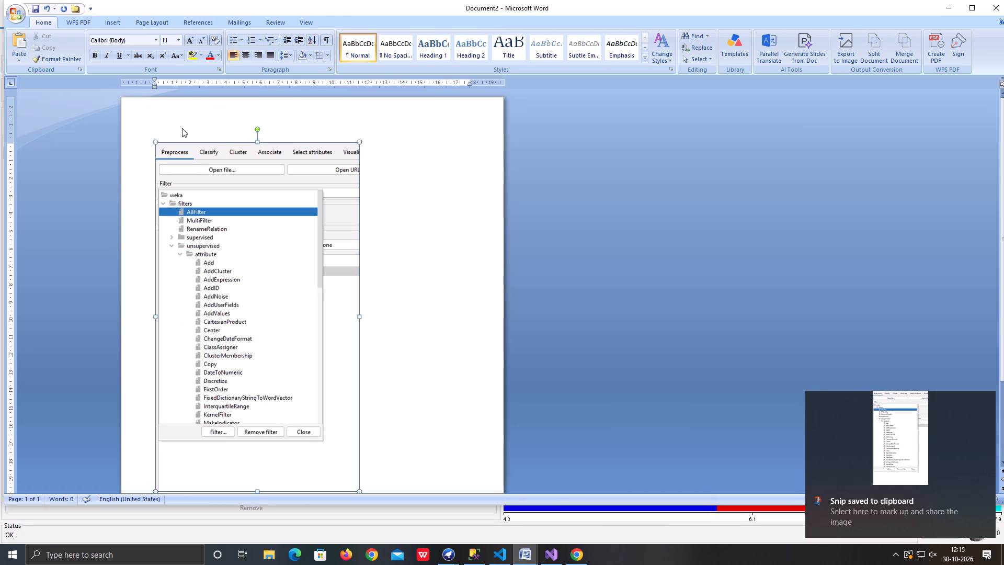
left_click(326, 122)
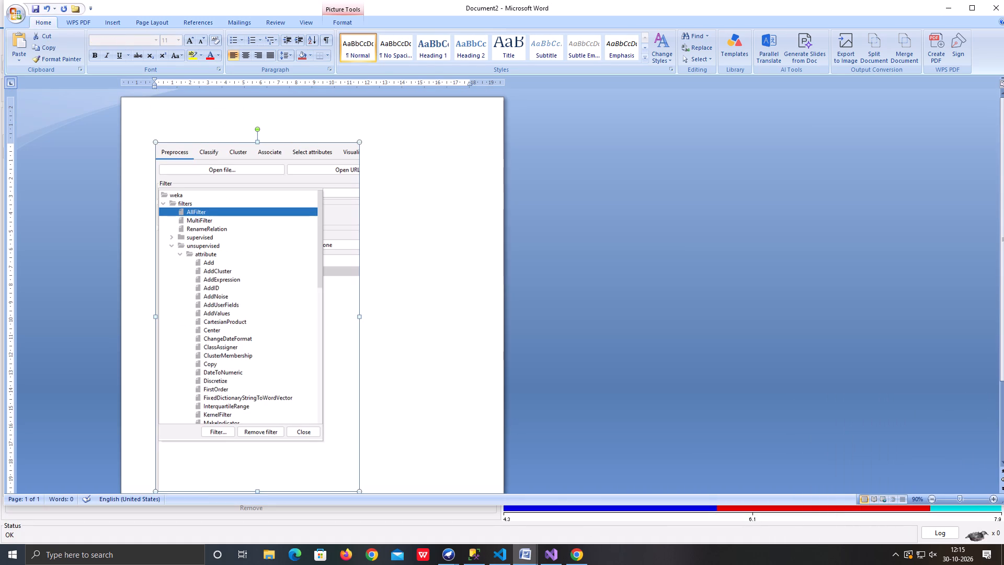
Shrink the pasted filter list picture proportionally to about 8 cm wide.
scroll(361, 417, "down", 2)
left_click_drag(357, 445, 335, 412)
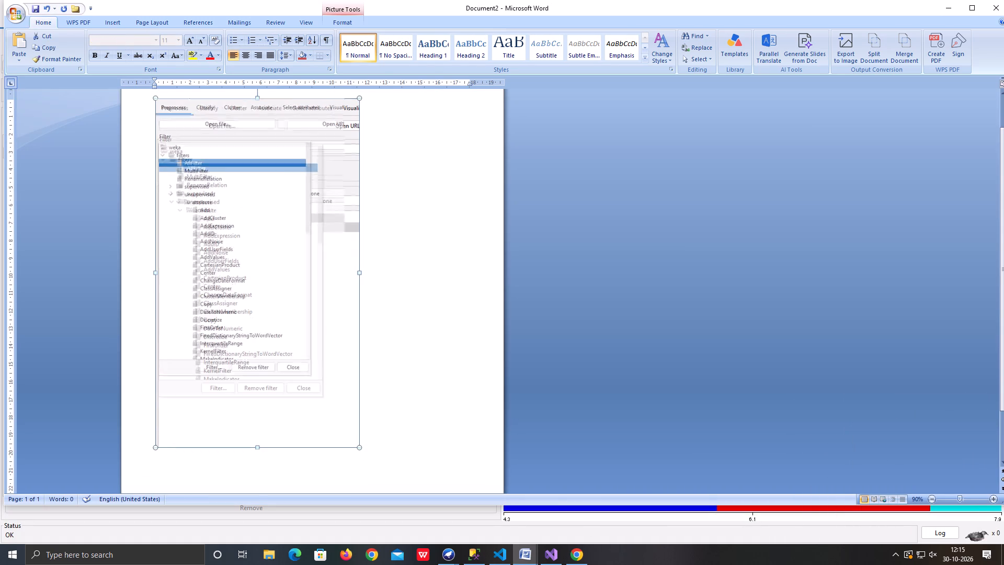
left_click_drag(335, 412, 255, 242)
scroll(278, 166, "up", 4)
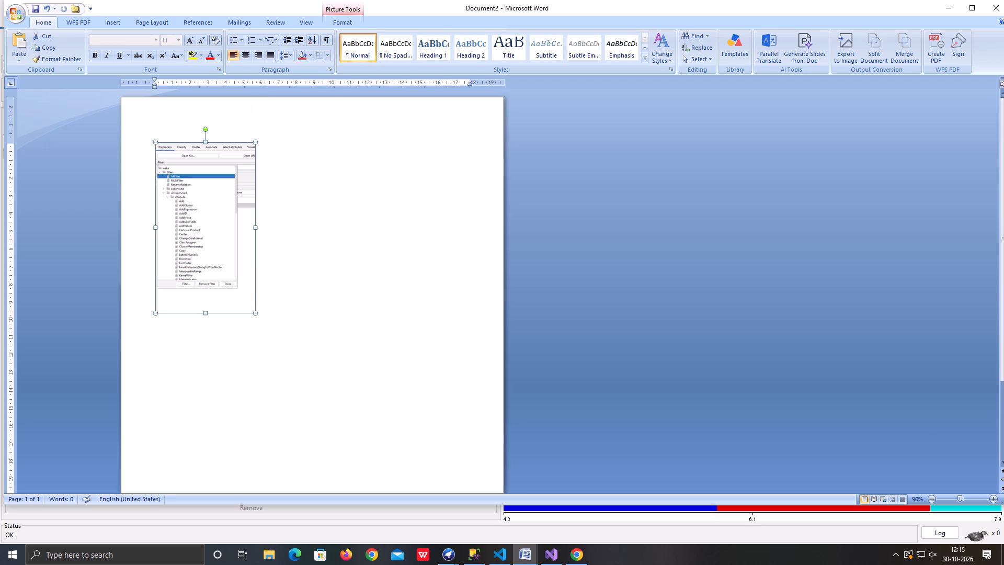
left_click_drag(256, 315, 299, 357)
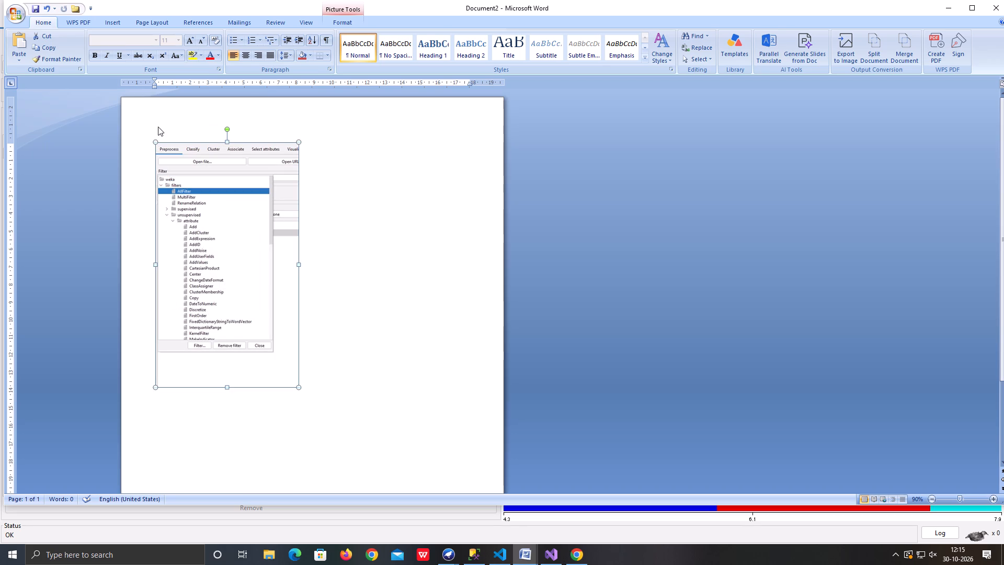
Insert an empty line above the filter list picture and place the cursor on it.
left_click(158, 127)
left_click(157, 129)
left_click(151, 153)
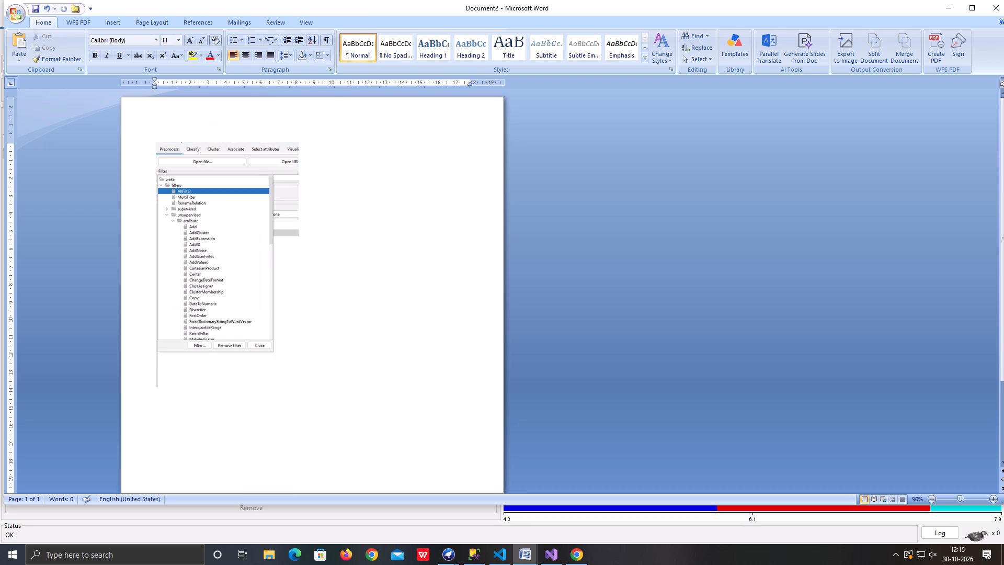
key("Return")
key("Up")
Switch to Weka Explorer, tick the sepallength attribute and capture a snip of nearly the whole window.
key("alt+Tab")
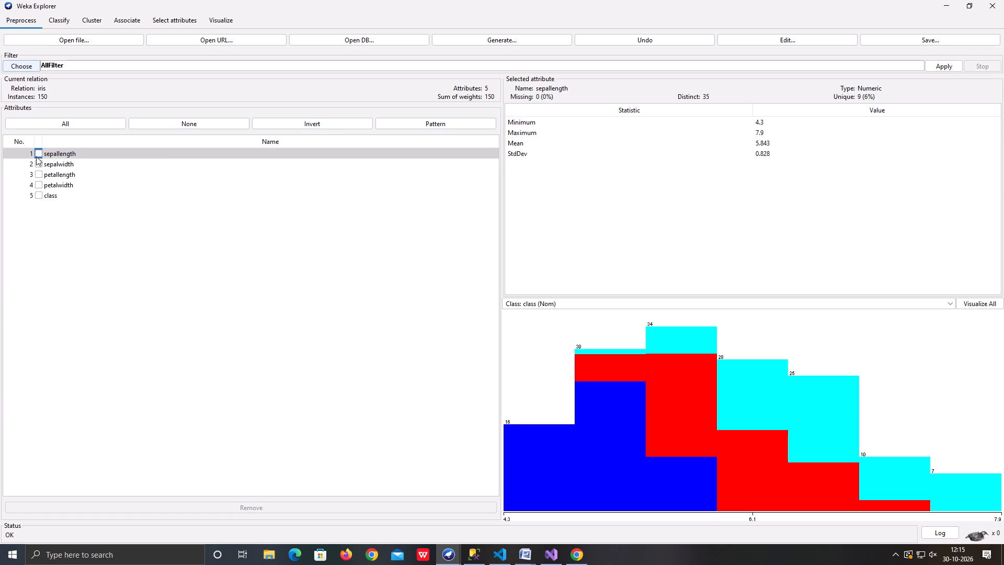
left_click(36, 156)
key("shift+super+s")
left_click_drag(7, 0, 959, 553)
Switch to Word, paste the Weka window snip above the filter list picture and shrink it proportionally to about 13 cm wide.
key("alt+Tab")
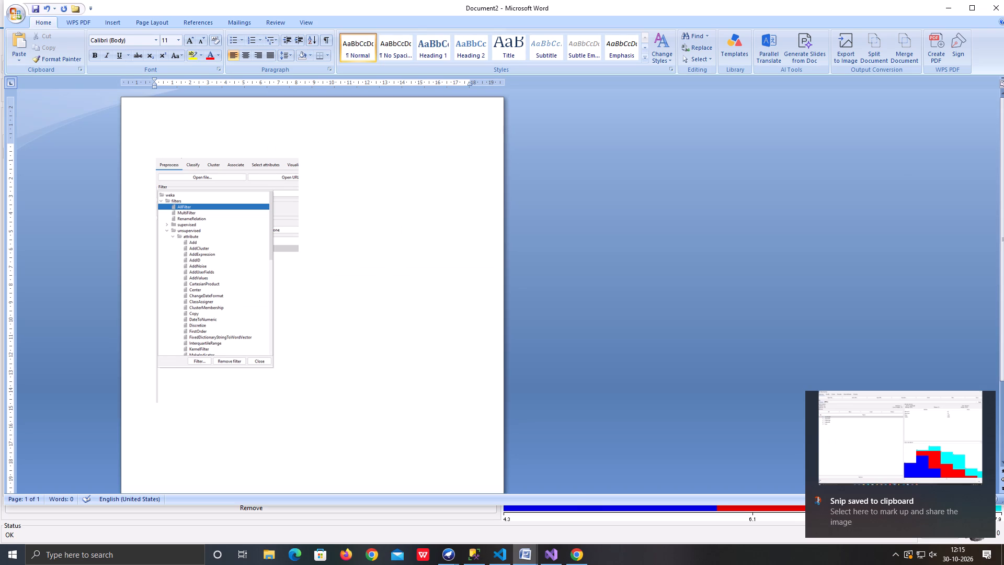
key("ctrl+v")
left_click(591, 306)
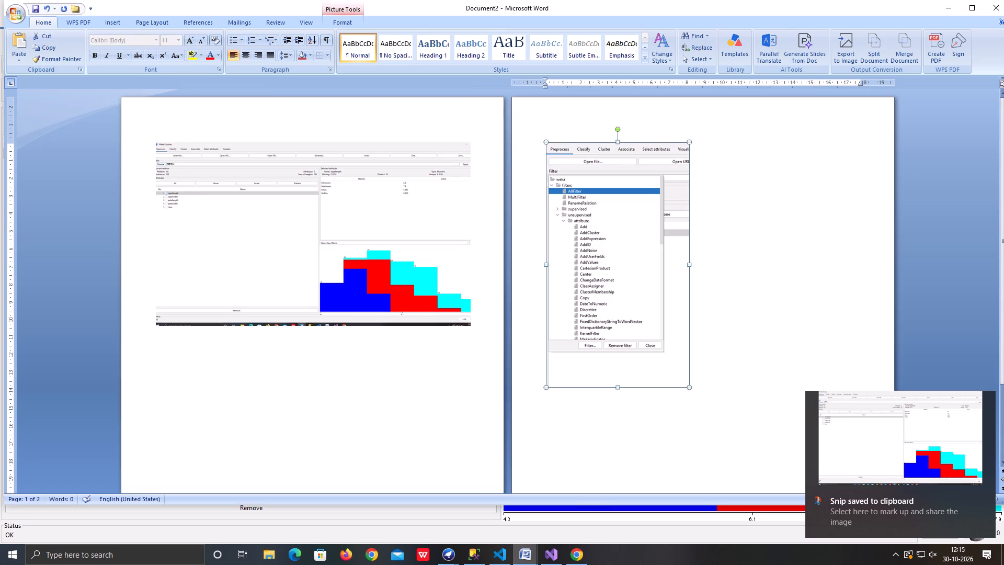
left_click(403, 281)
left_click_drag(471, 327, 418, 277)
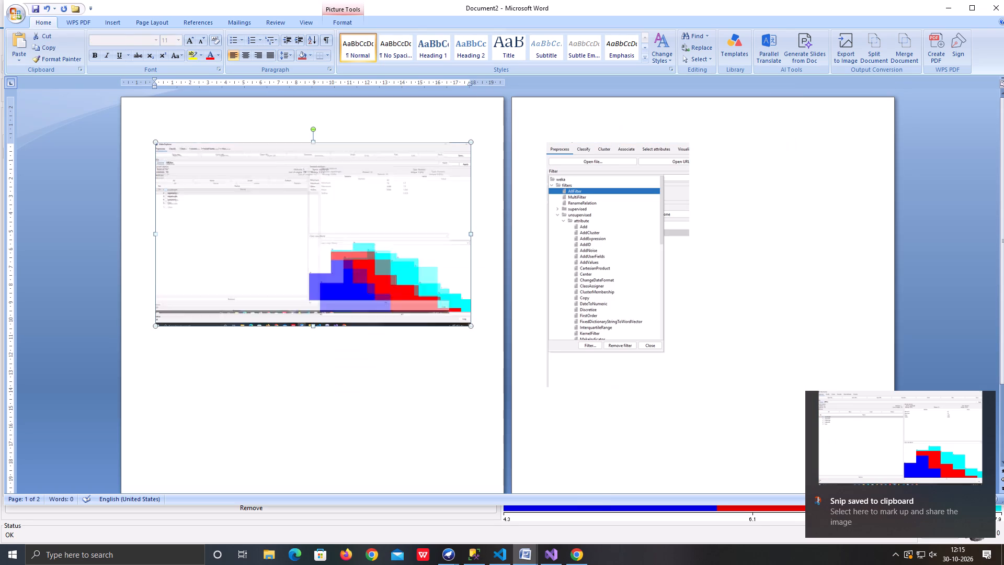
left_click_drag(418, 277, 385, 243)
Shrink the filter list picture proportionally to about 5.5 cm wide.
left_click(279, 347)
scroll(321, 402, "down", 2)
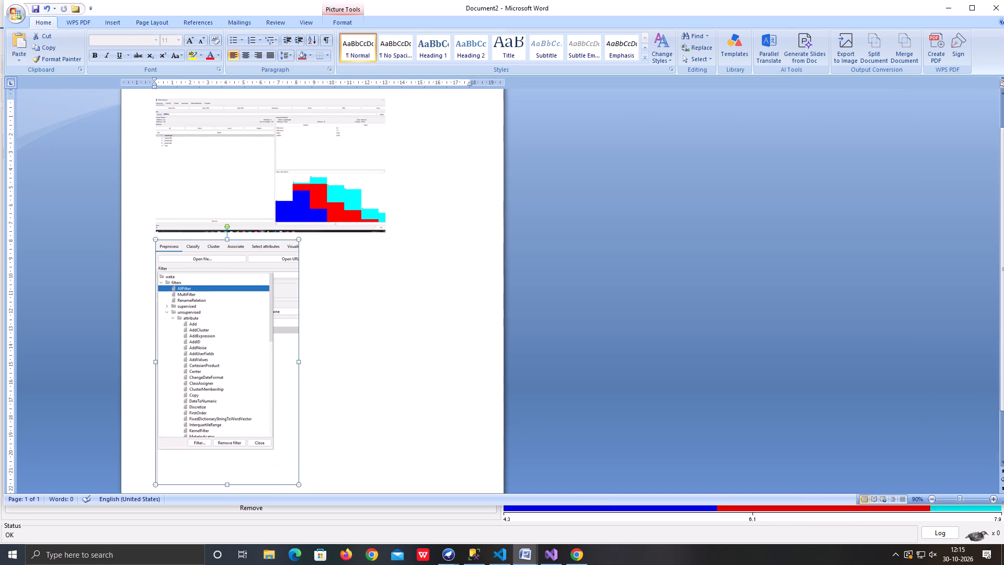
left_click(295, 486)
left_click_drag(299, 485, 235, 405)
Add a line above the Weka window picture with the heading "3rd experiment".
scroll(311, 275, "up", 6)
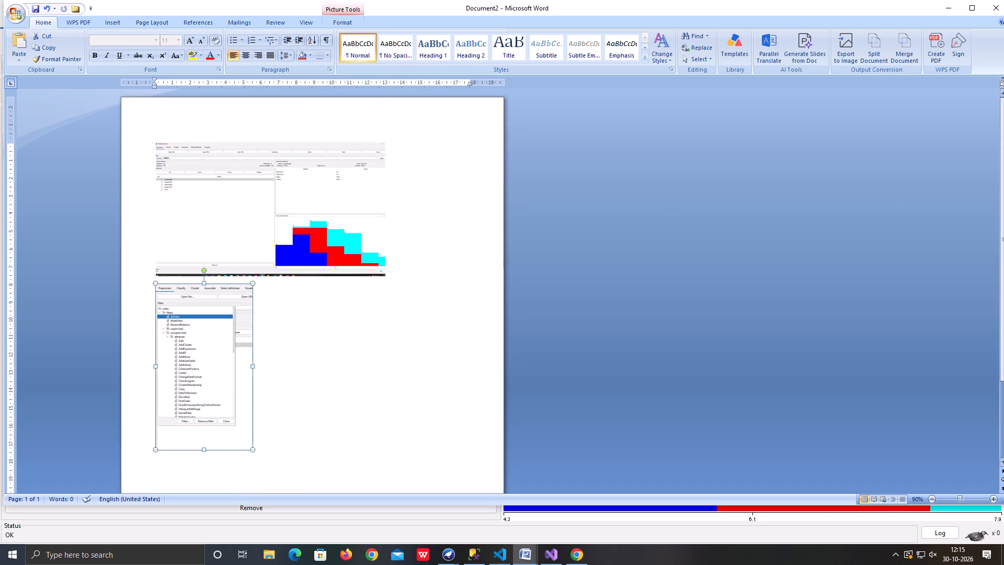
left_click(259, 134)
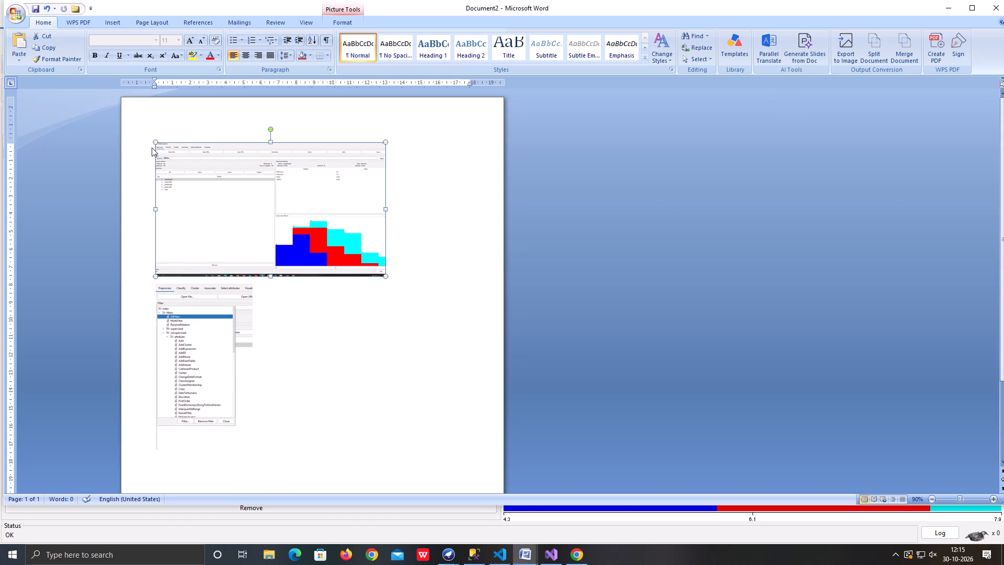
left_click(147, 153)
left_click(150, 152)
left_click(150, 152)
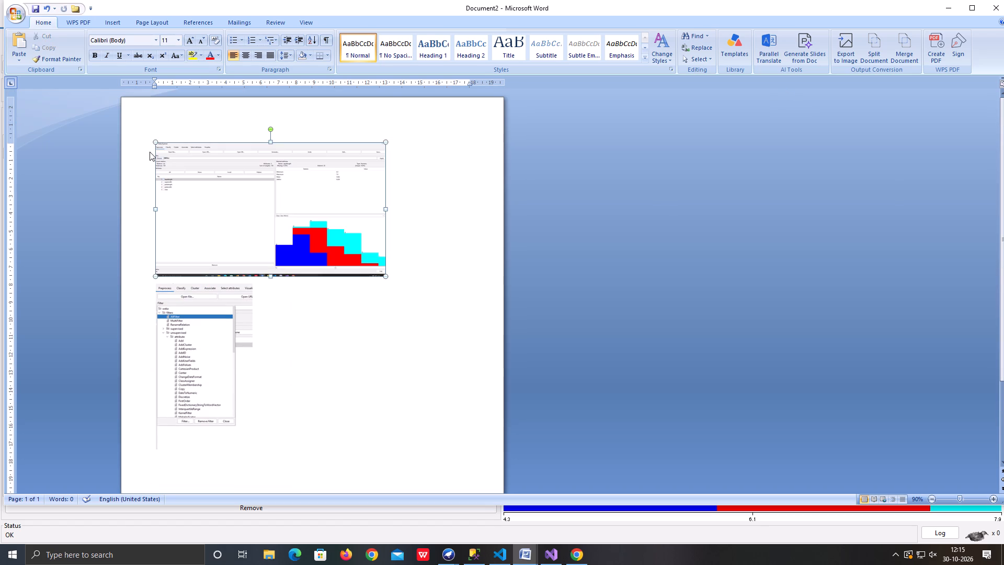
key("Return")
key("Up")
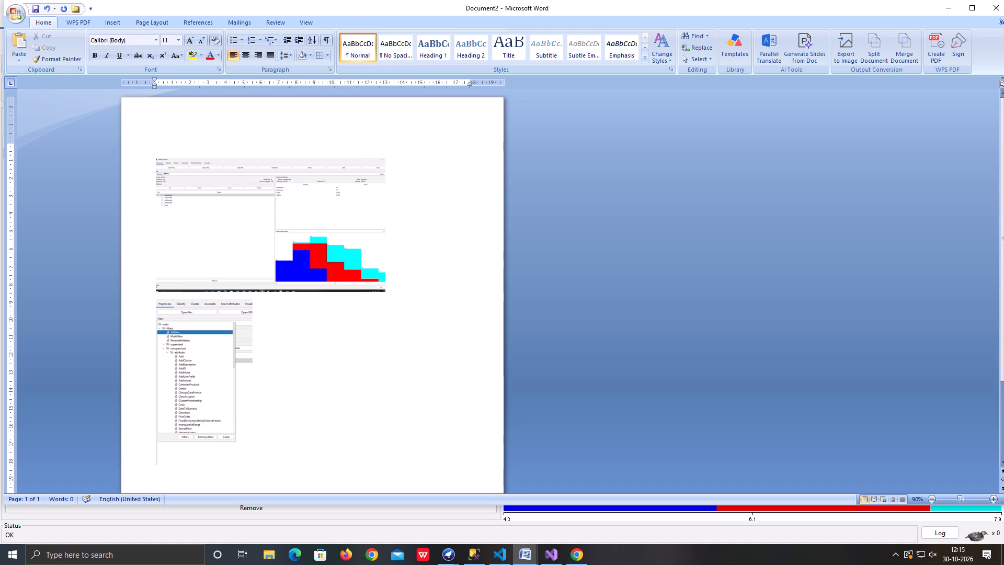
type("3rd experiment")
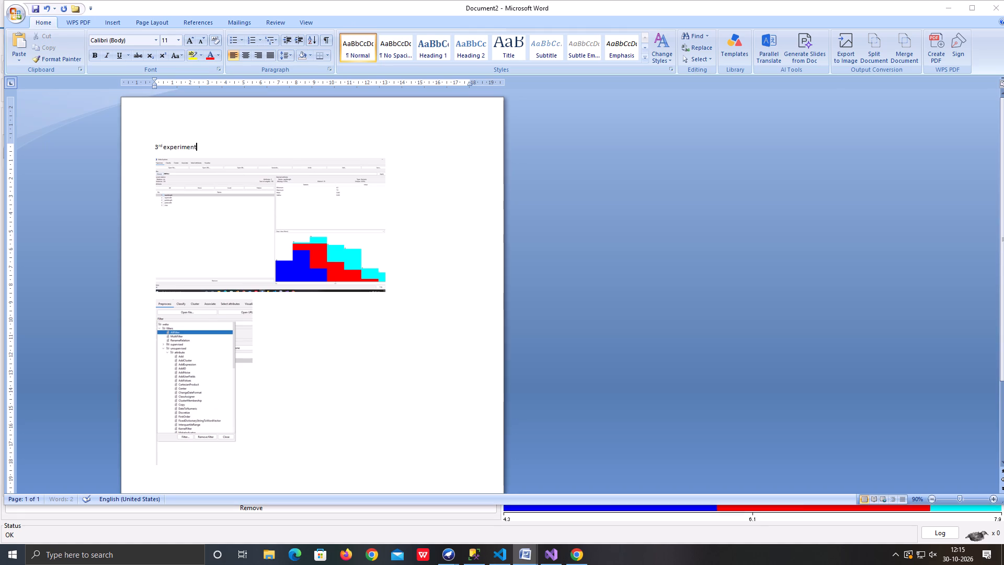
Switch to Weka Explorer and choose the unsupervised attribute filter Add.
key("alt+Tab")
left_click(16, 67)
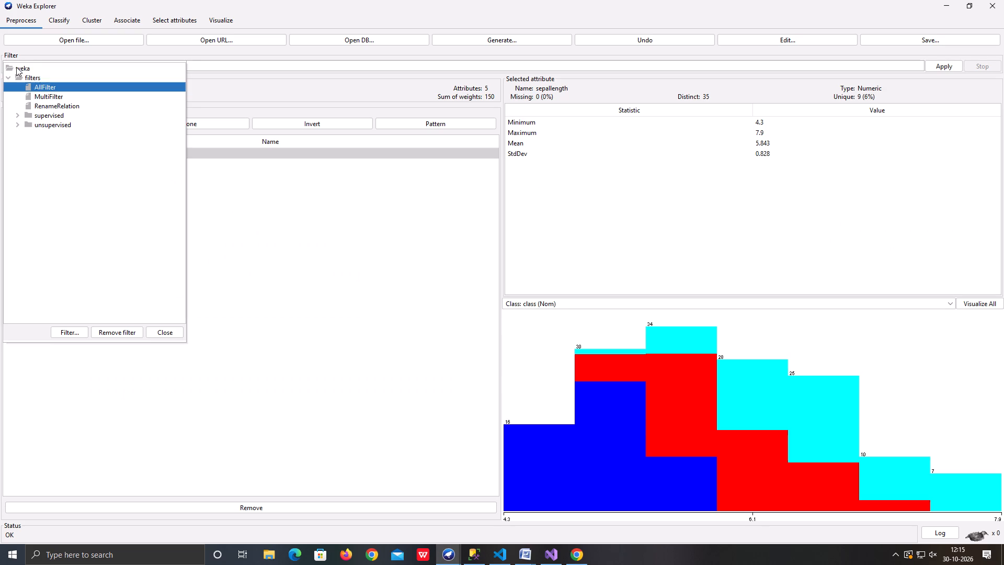
left_click(20, 124)
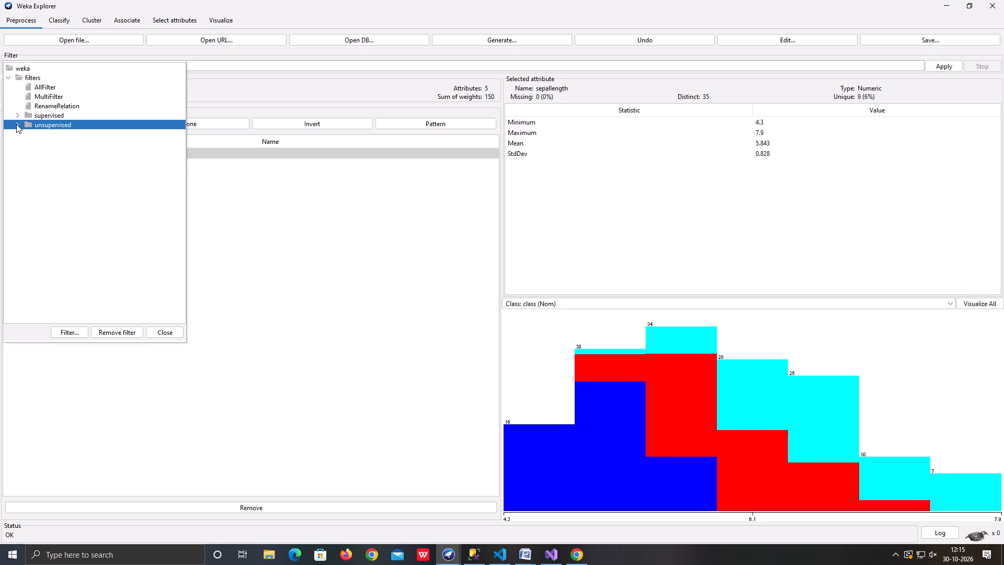
left_click(16, 124)
left_click(36, 143)
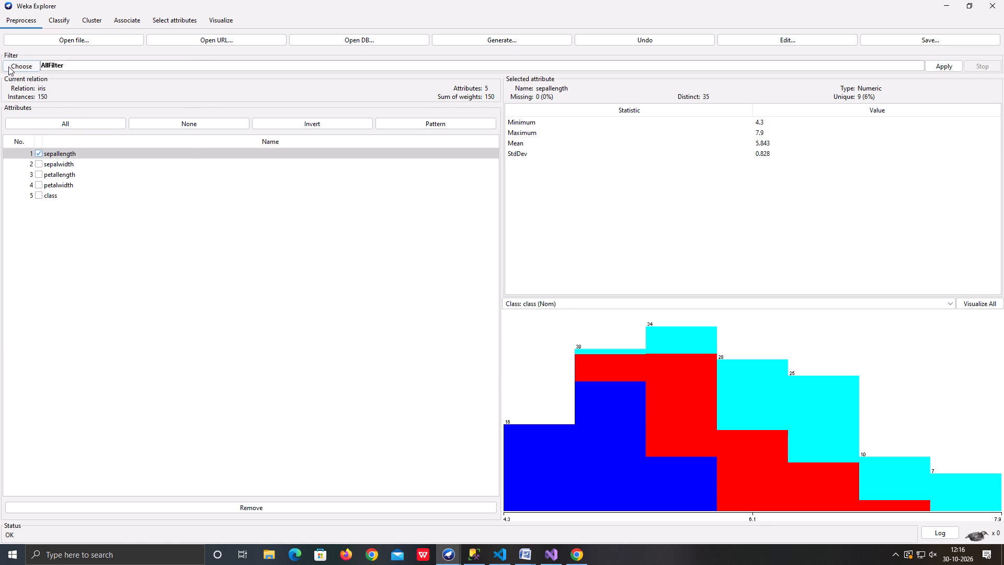
left_click(8, 66)
left_click(16, 125)
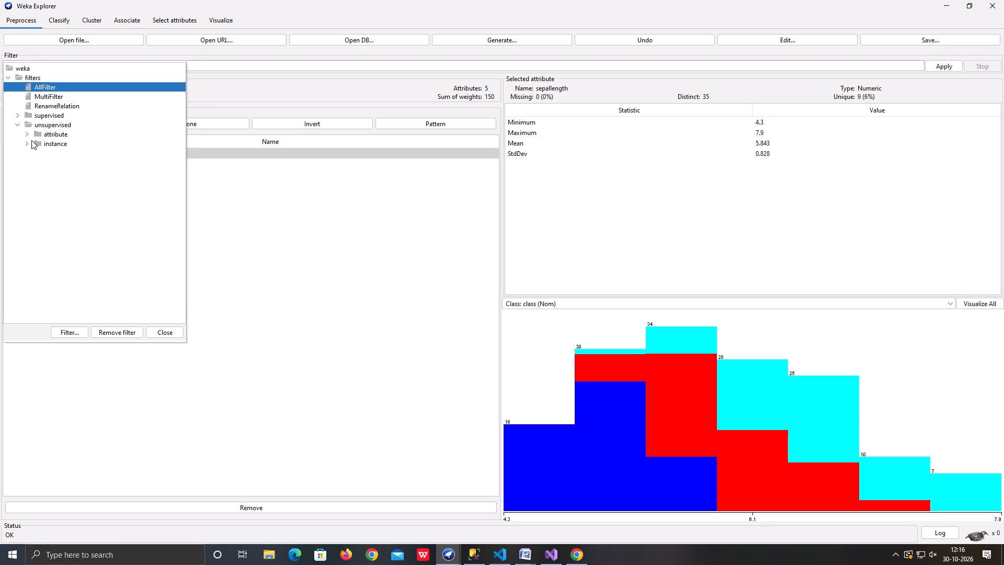
left_click(24, 134)
left_click(47, 143)
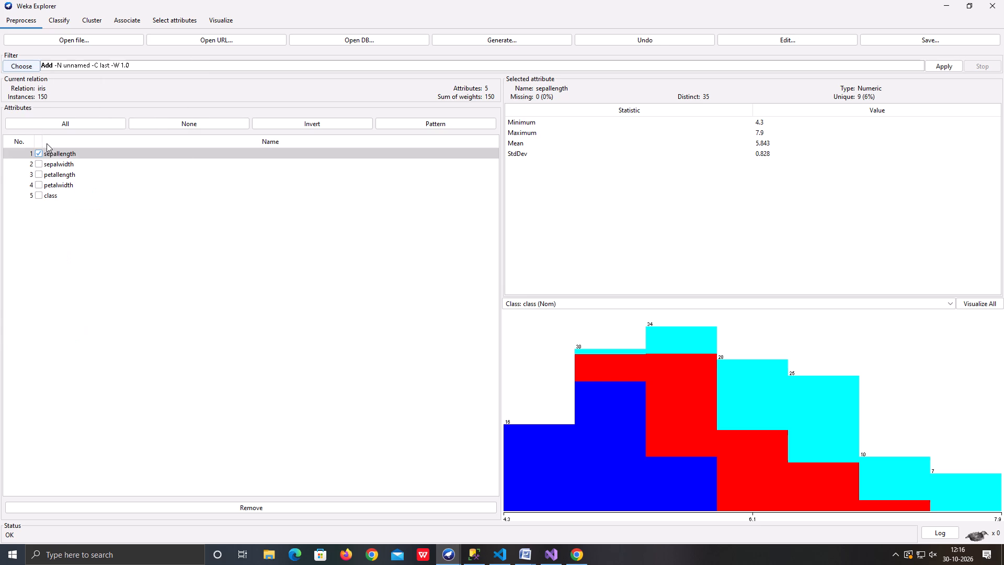
Review the Add filter's options and accept them with their default values.
left_click(153, 68)
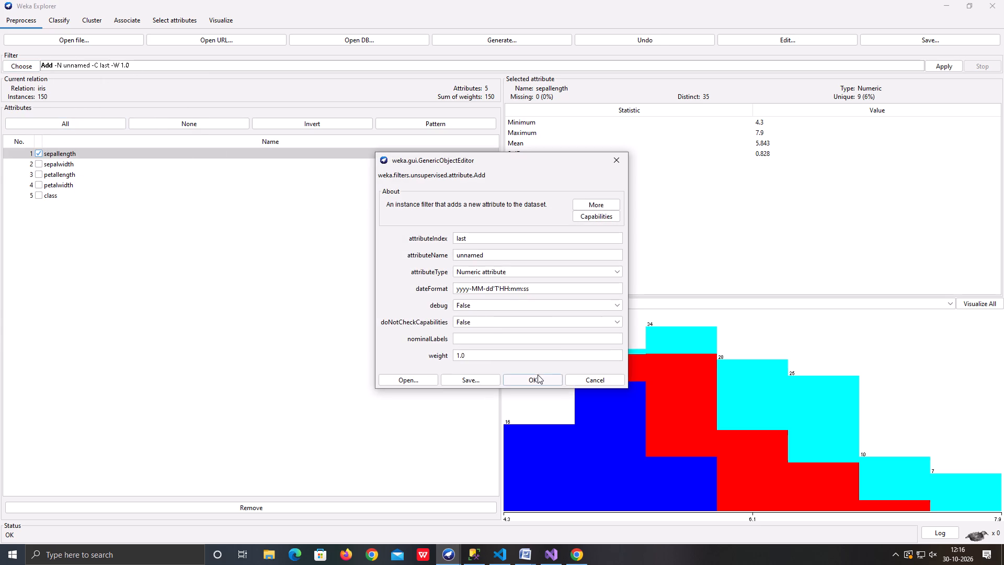
left_click(538, 377)
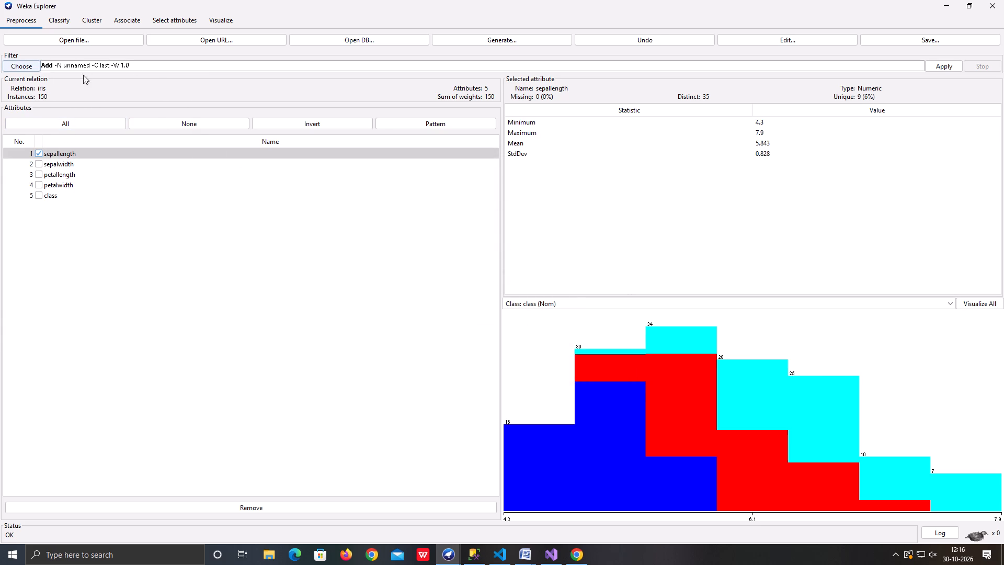
left_click(120, 65)
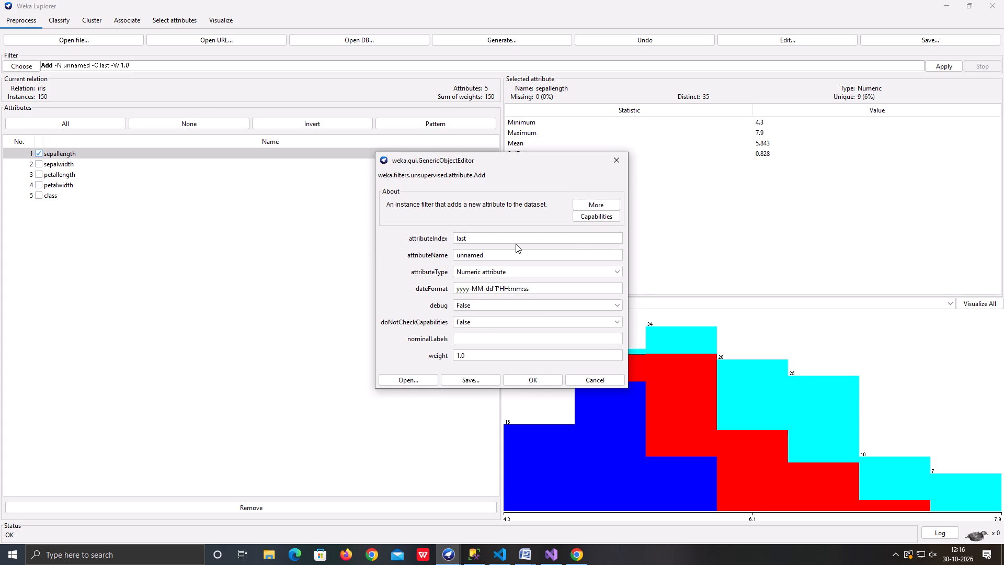
left_click(488, 378)
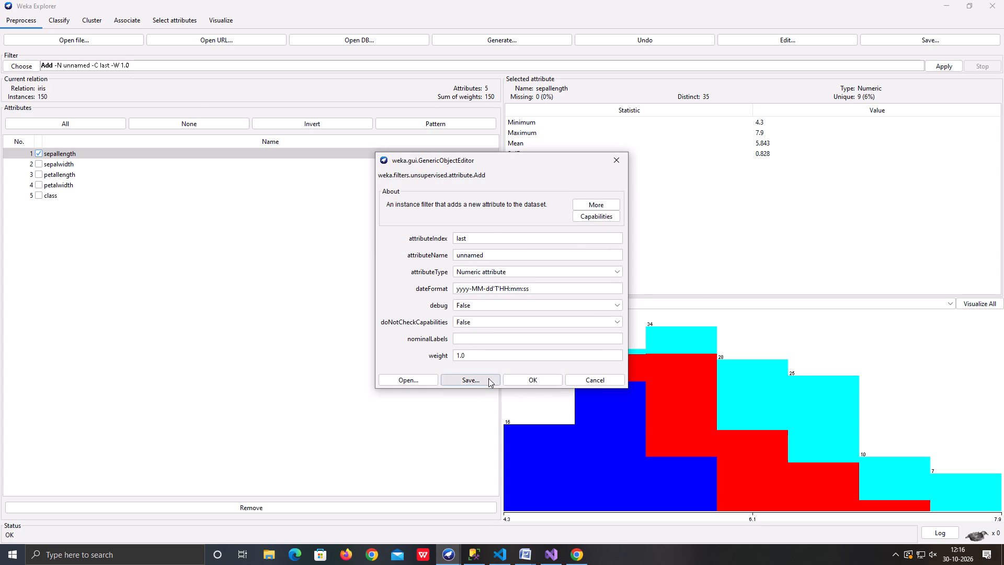
left_click(681, 148)
left_click(538, 382)
left_click(106, 149)
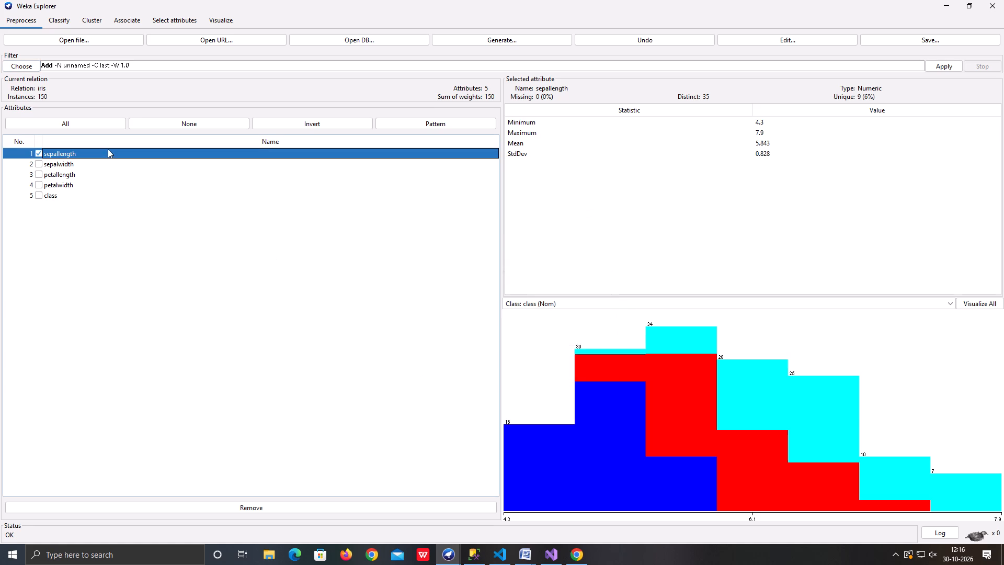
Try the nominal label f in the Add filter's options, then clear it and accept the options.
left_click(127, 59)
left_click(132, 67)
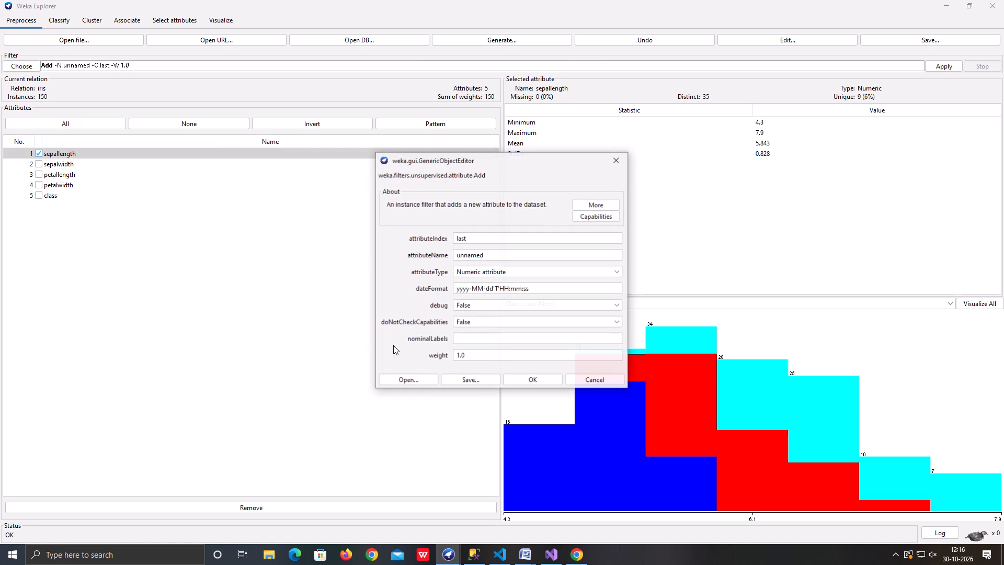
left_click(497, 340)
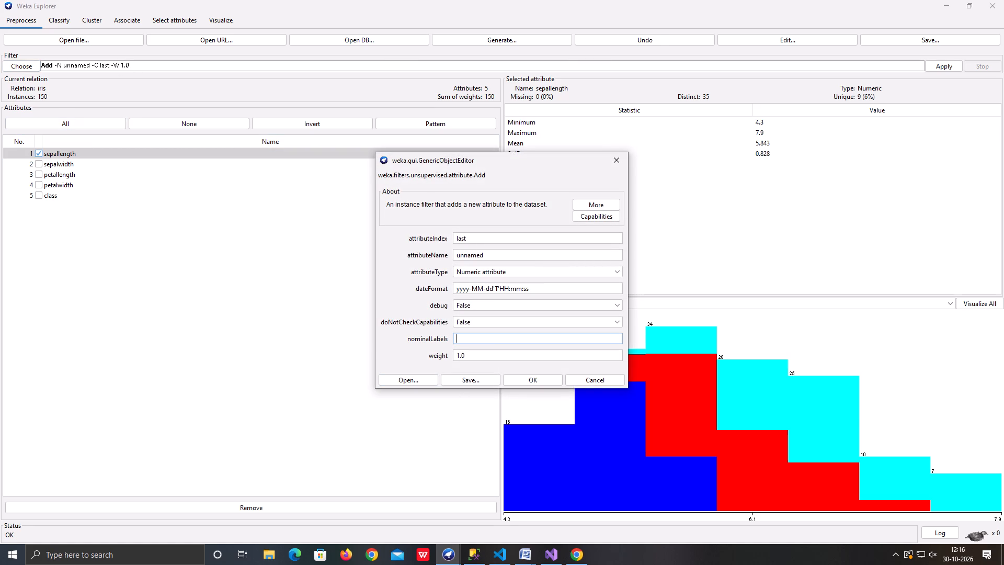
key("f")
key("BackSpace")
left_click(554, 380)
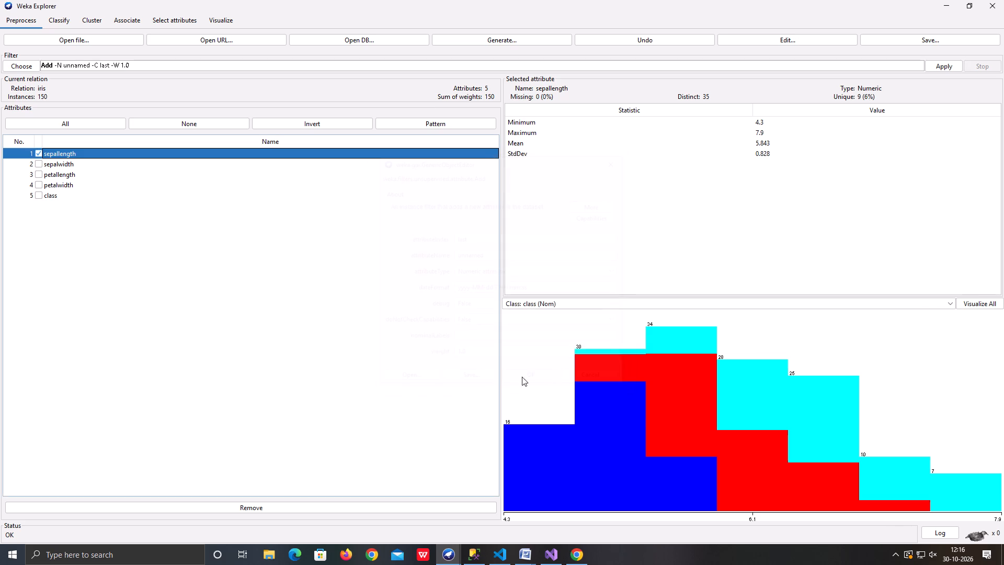
Remove the ticked sepallength attribute from the iris data.
left_click(198, 267)
left_click(270, 508)
left_click(165, 331)
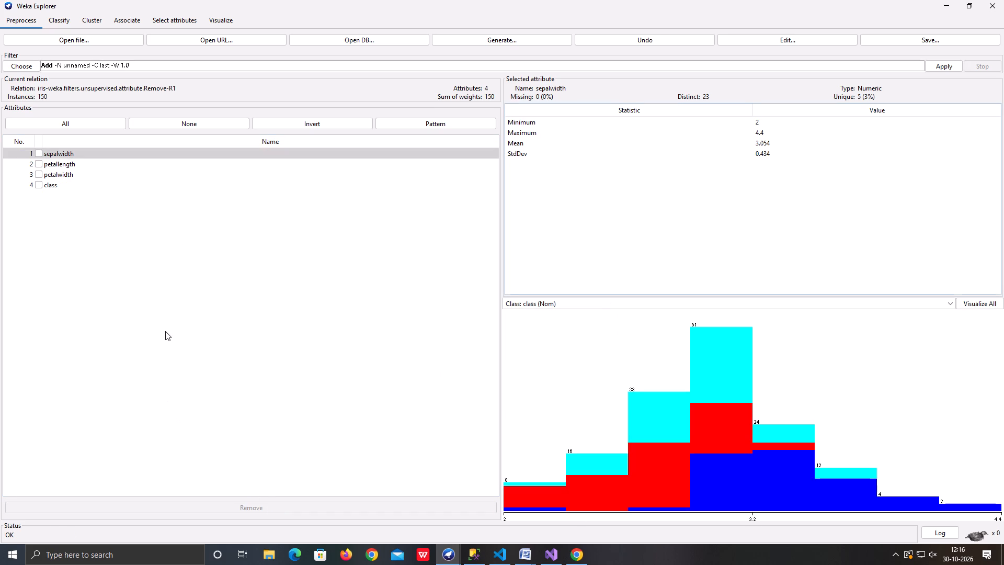
Capture a snip of the current relation details and the remaining attribute list.
key("shift+super+s")
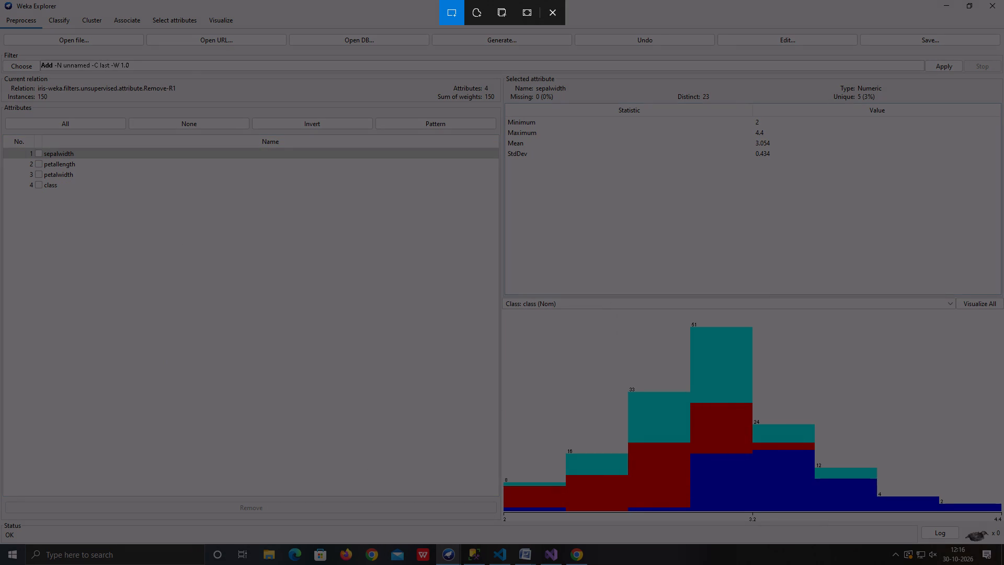
left_click_drag(0, 72, 309, 293)
Switch to Word and insert the caption "Added column:" between the Weka window picture and the filter list picture.
key("alt+Tab")
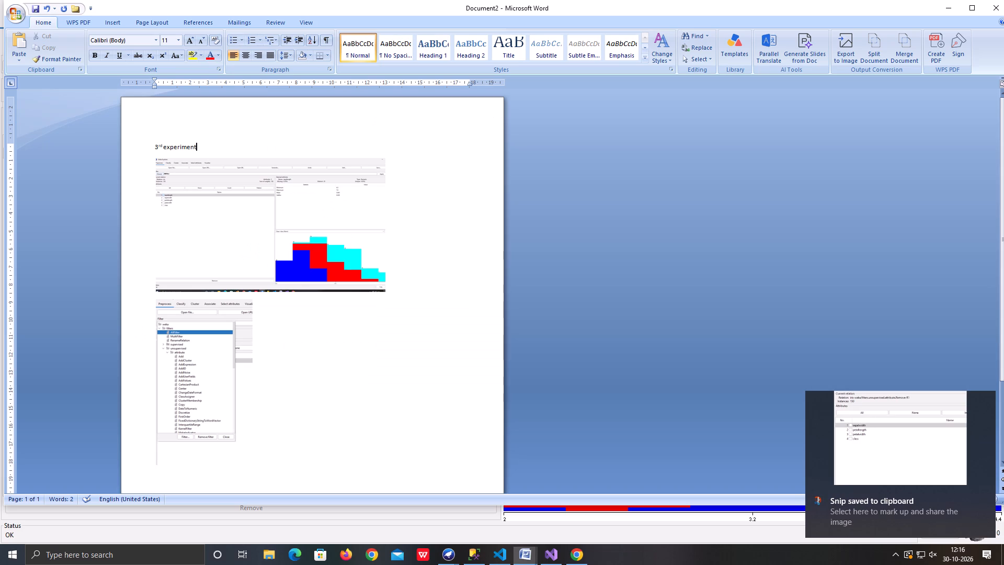
left_click(416, 289)
key("Return")
type("added cluster")
key("BackSpace")
key("BackSpace")
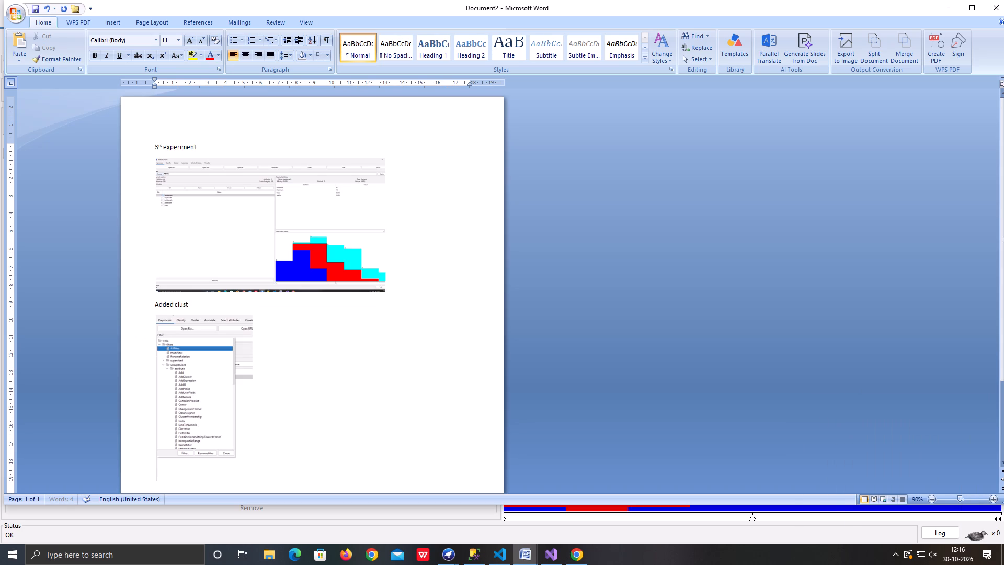
key("BackSpace")
key("BackSpace")
key("BackSpace")
key("BackSpace")
key("BackSpace")
type("column")
key("shift+colon")
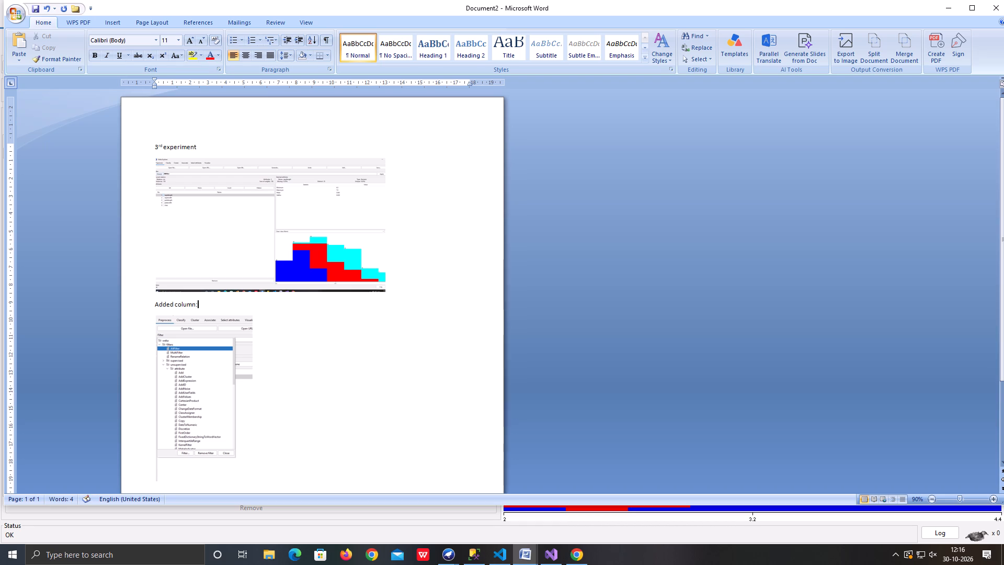
Paste the attribute list snip on a new line below the filter list picture.
left_click(337, 400)
key("Return")
key("ctrl+v")
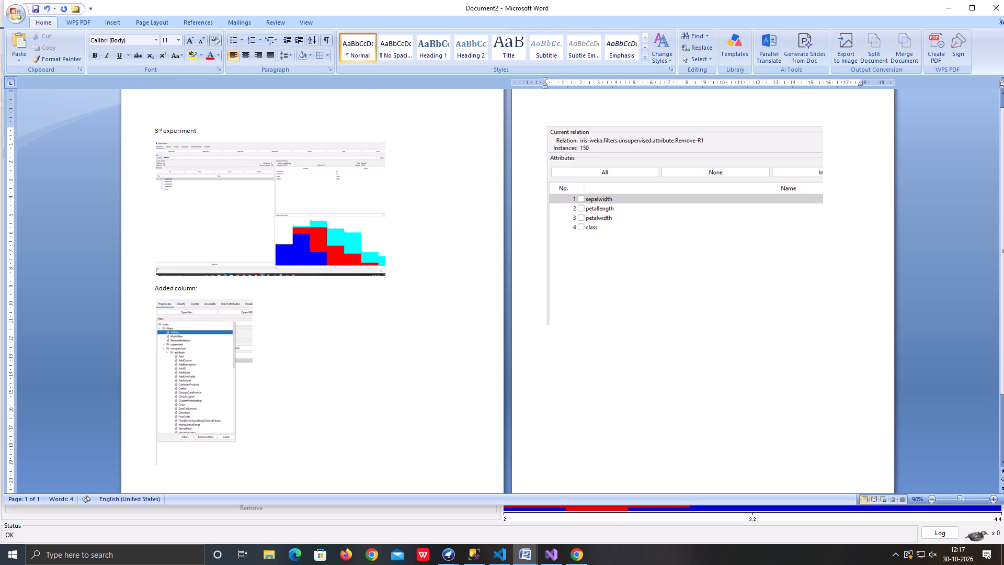
Shrink the attribute list picture and the filter list picture until both fit on the first page.
left_click(666, 269)
left_click_drag(823, 323, 695, 236)
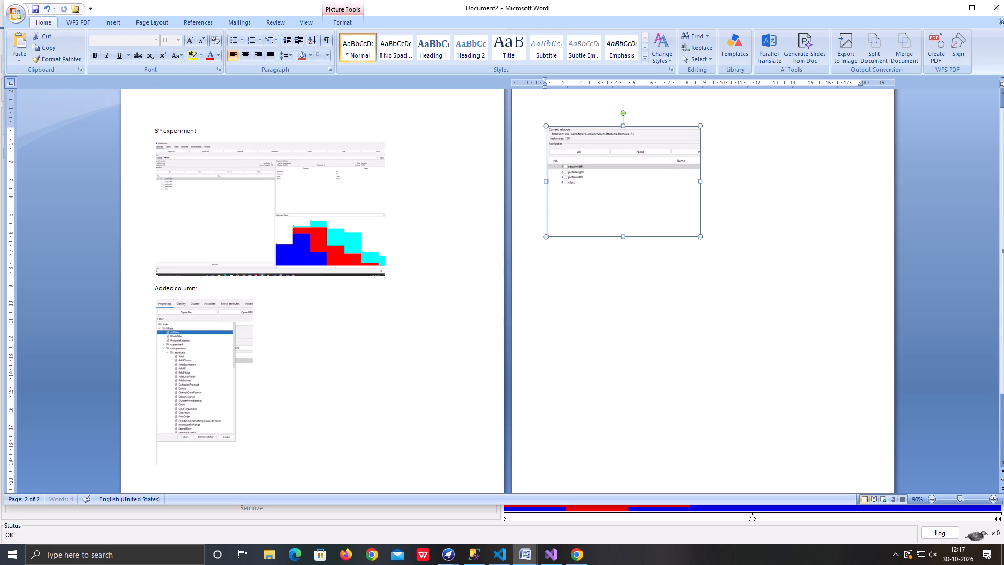
scroll(498, 283, "down", 4)
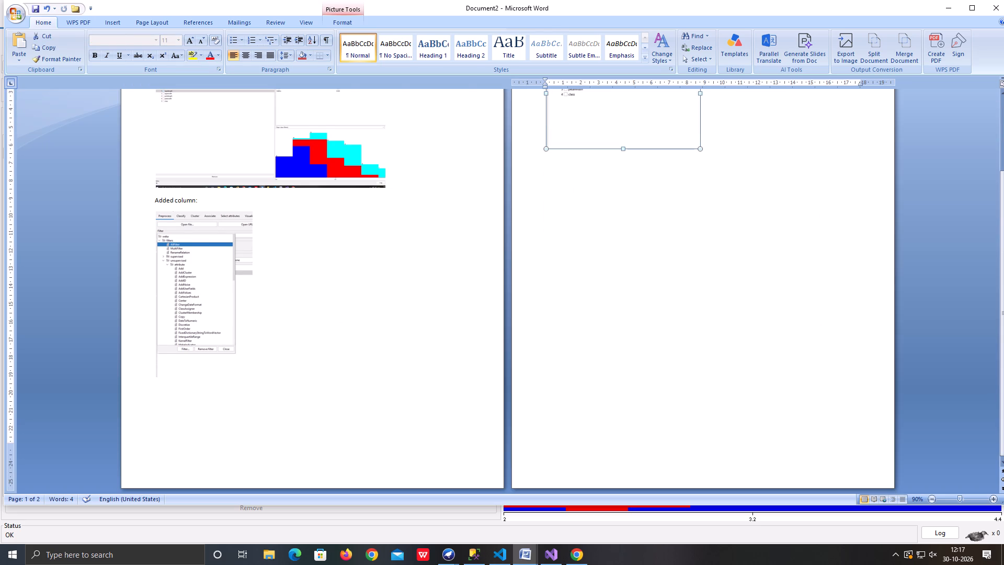
left_click(208, 355)
right_click(223, 361)
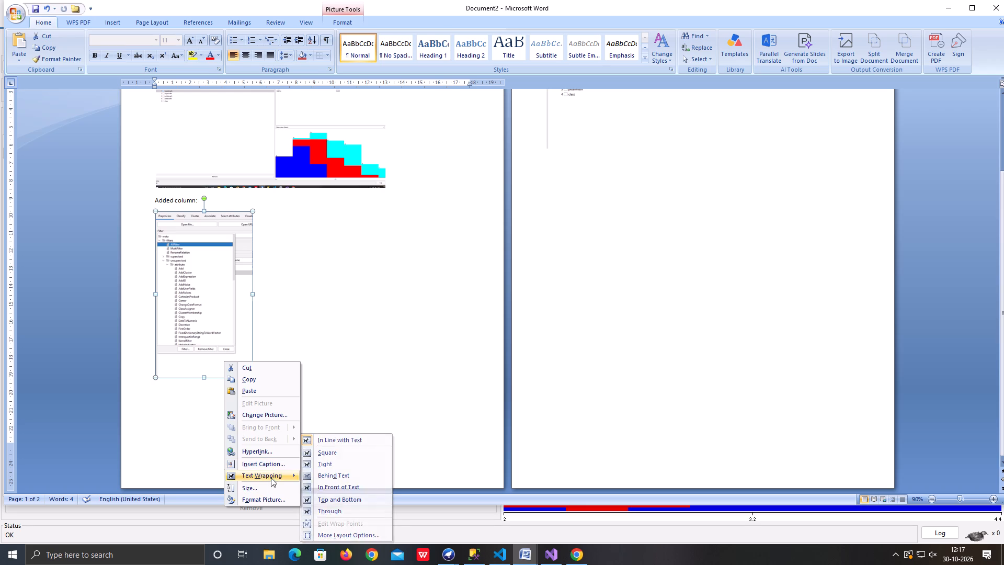
left_click(264, 489)
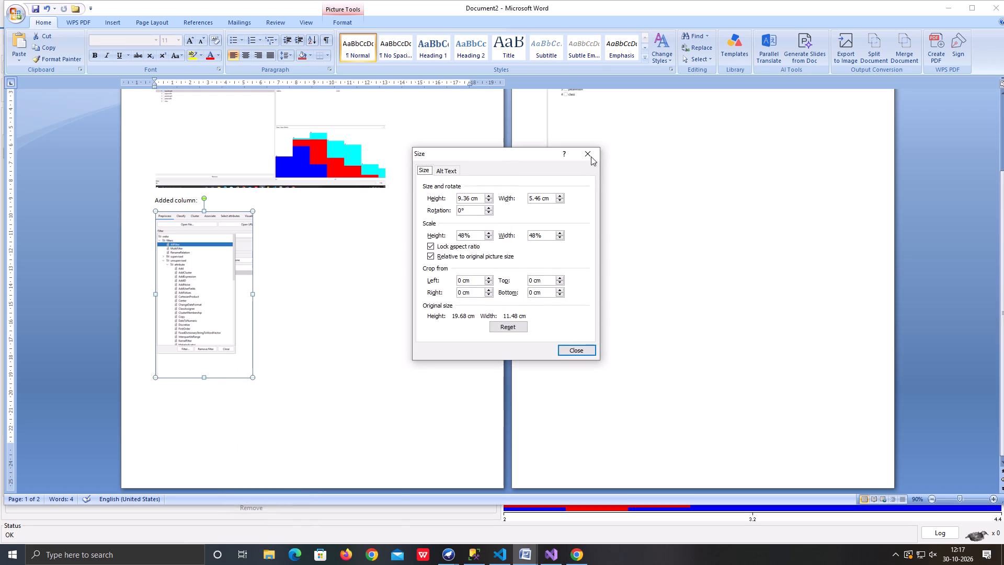
left_click(587, 153)
left_click_drag(205, 377, 205, 342)
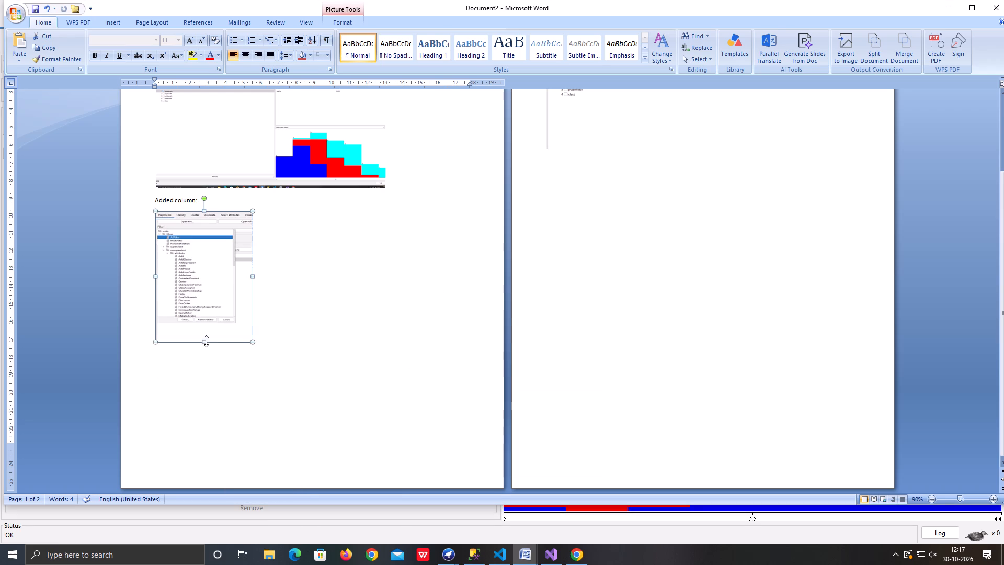
scroll(309, 304, "up", 4)
left_click(649, 224)
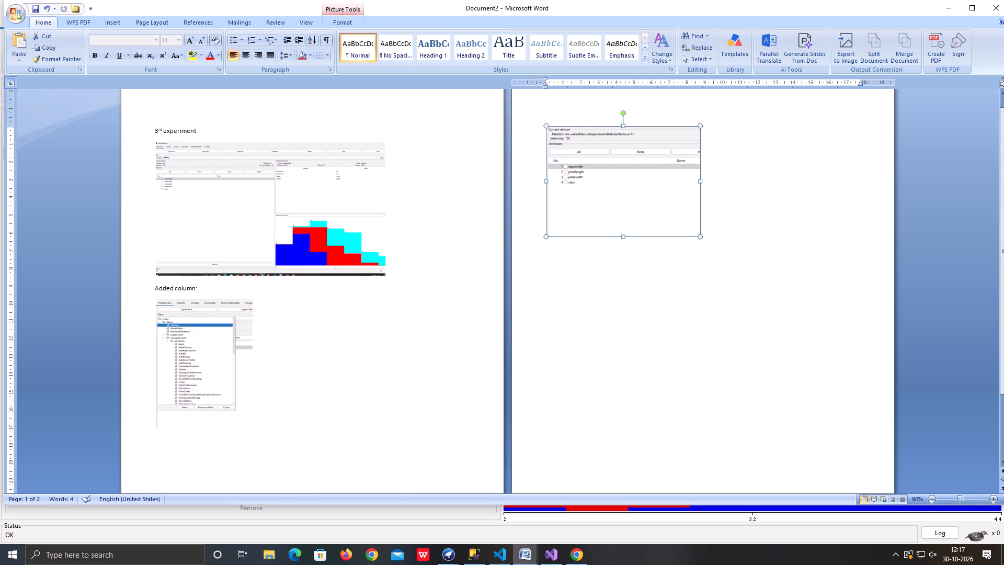
left_click_drag(701, 235, 649, 212)
scroll(311, 398, "down", 4)
scroll(311, 398, "up", 1)
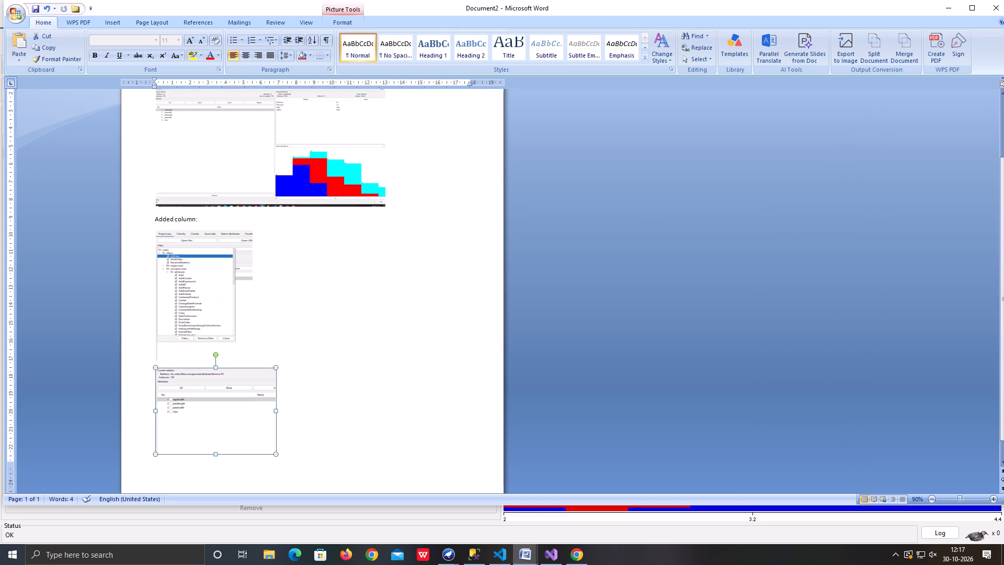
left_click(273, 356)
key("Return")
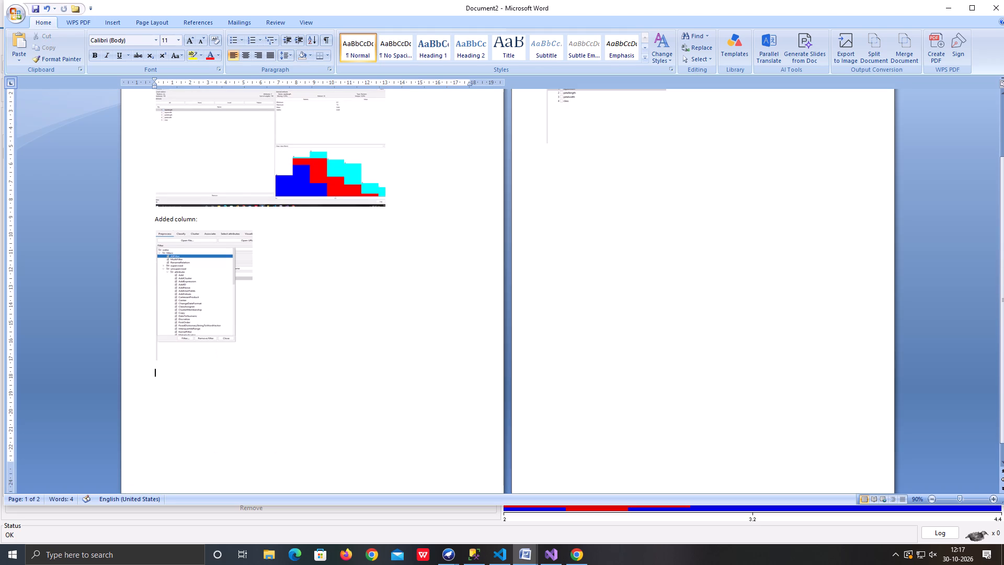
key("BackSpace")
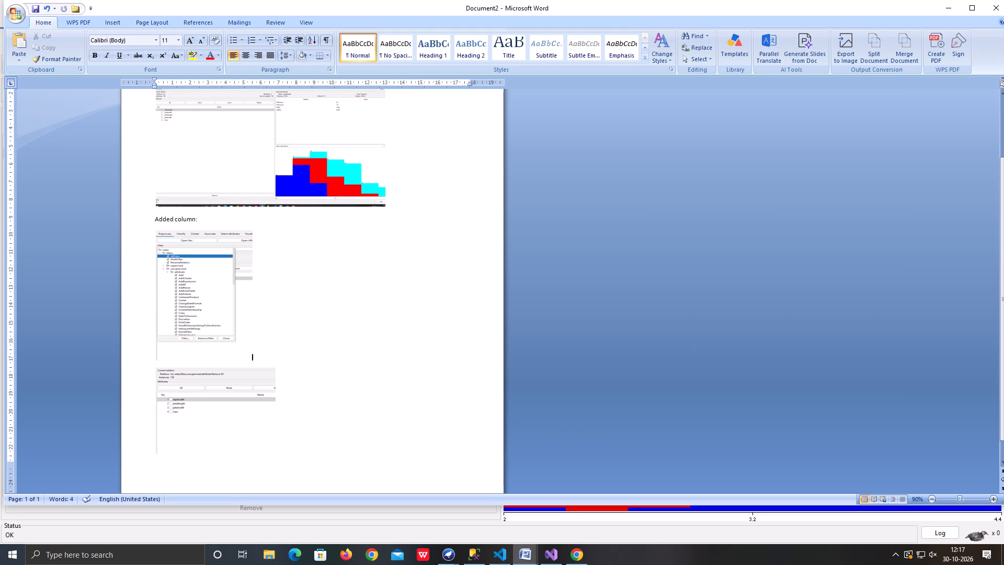
Shrink the filter list picture a little further and place the text cursor directly after it.
left_click(172, 362)
left_click(232, 350)
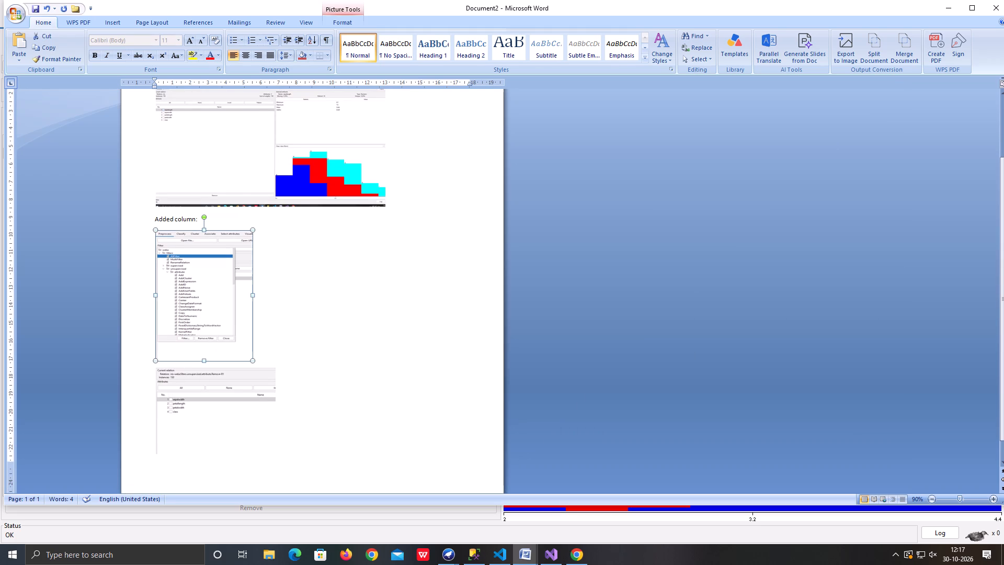
left_click_drag(252, 361, 233, 339)
left_click(244, 332)
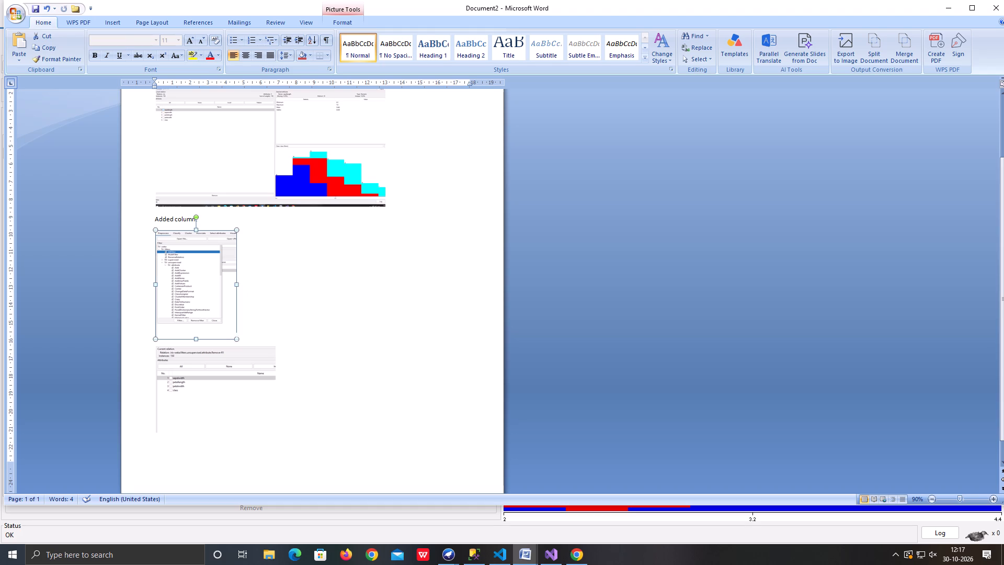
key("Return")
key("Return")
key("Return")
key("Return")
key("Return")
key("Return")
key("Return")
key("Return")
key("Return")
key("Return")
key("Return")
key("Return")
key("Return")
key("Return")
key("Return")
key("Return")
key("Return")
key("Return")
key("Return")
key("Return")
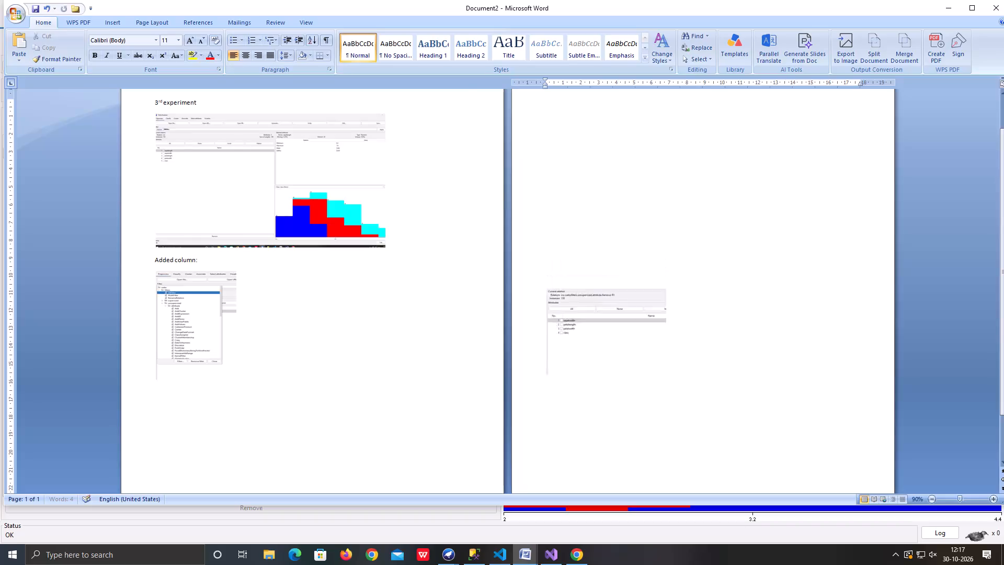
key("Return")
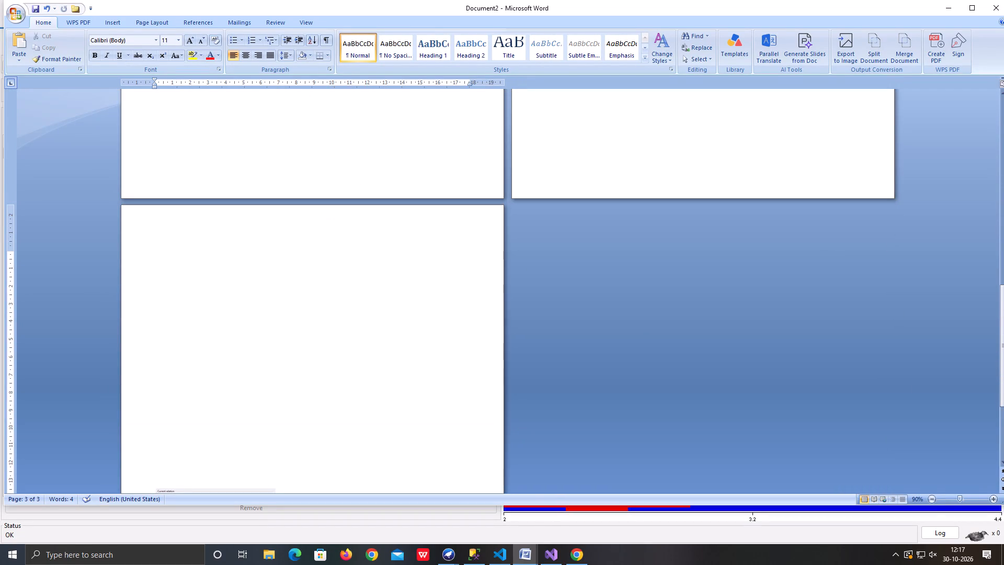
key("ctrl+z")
Add the caption "Removed column" on a new line between the filter list picture and the attribute list picture.
scroll(316, 274, "up", 2)
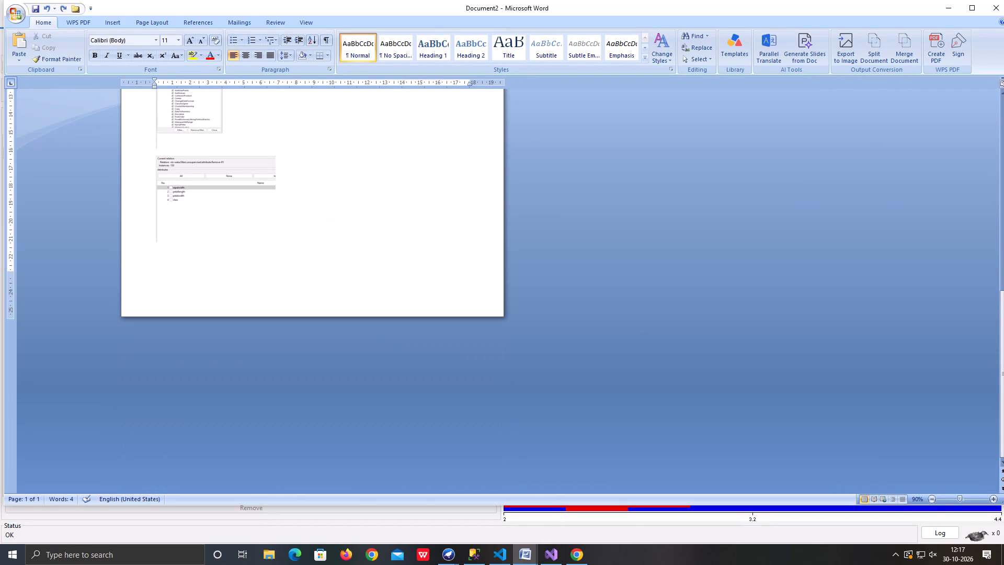
key("Return")
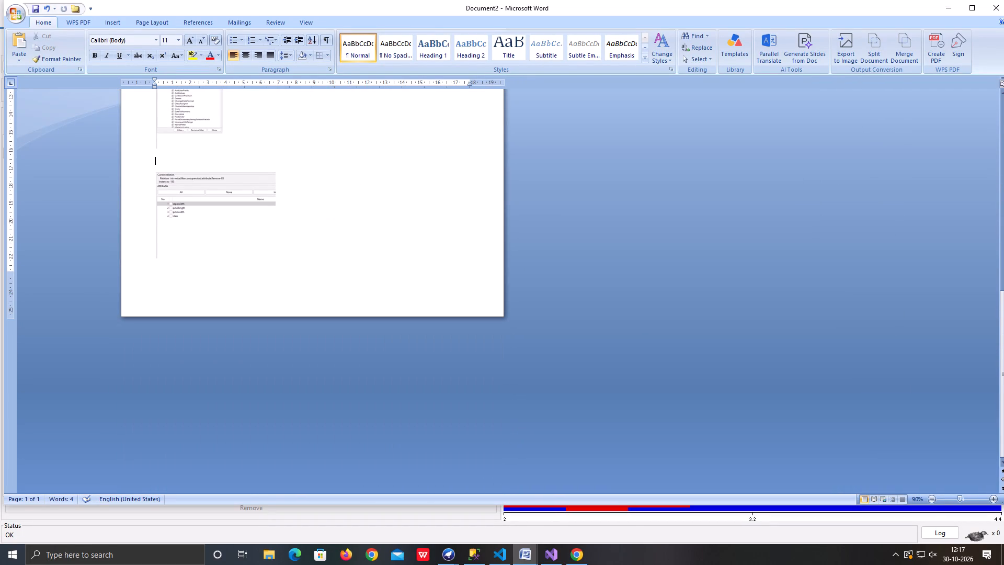
key("a")
key("BackSpace")
type("removed colum")
key("n")
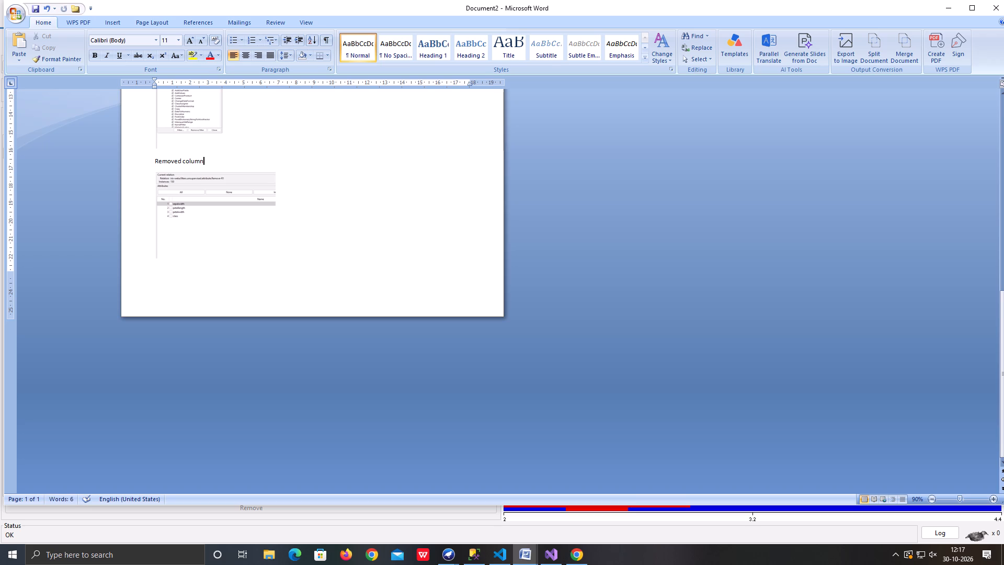
Move the caption "Added column:" from above the filter list picture to the line below the "3rd experiment" heading.
scroll(279, 230, "up", 5)
scroll(197, 211, "up", 8)
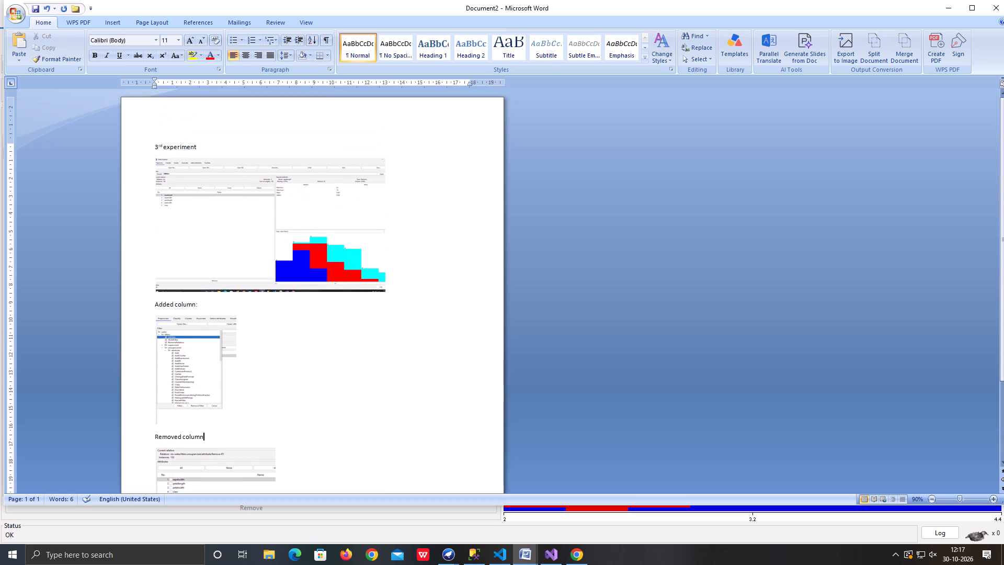
left_click_drag(200, 303, 154, 305)
key("ctrl+c")
left_click(209, 151)
key("Return")
key("ctrl+v")
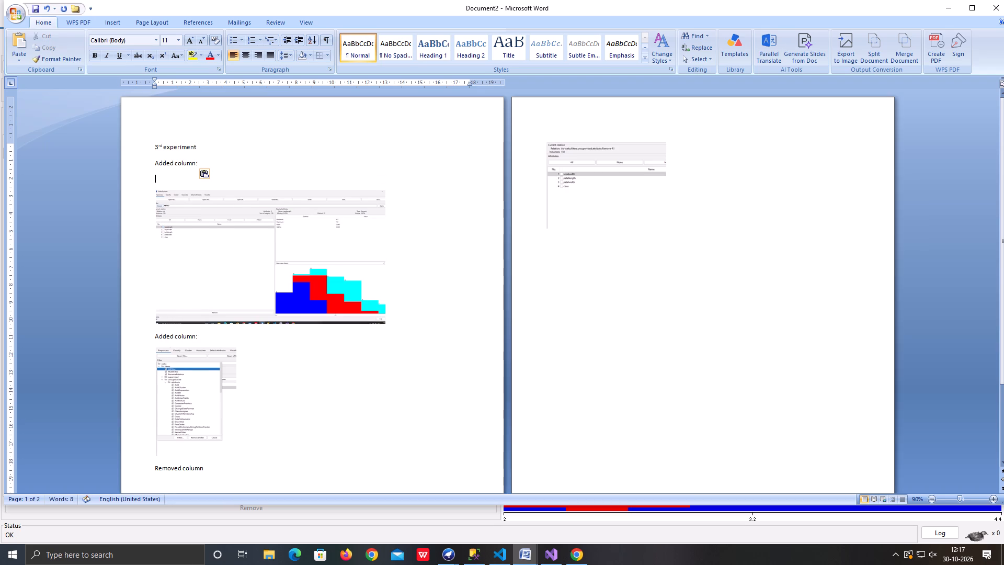
key("BackSpace")
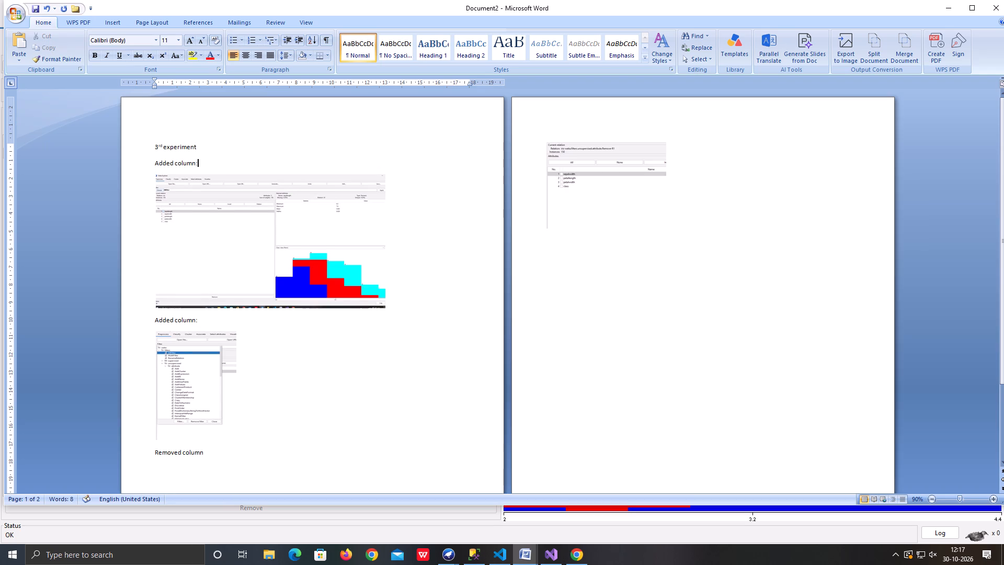
left_click(276, 263)
left_click_drag(214, 324, 160, 327)
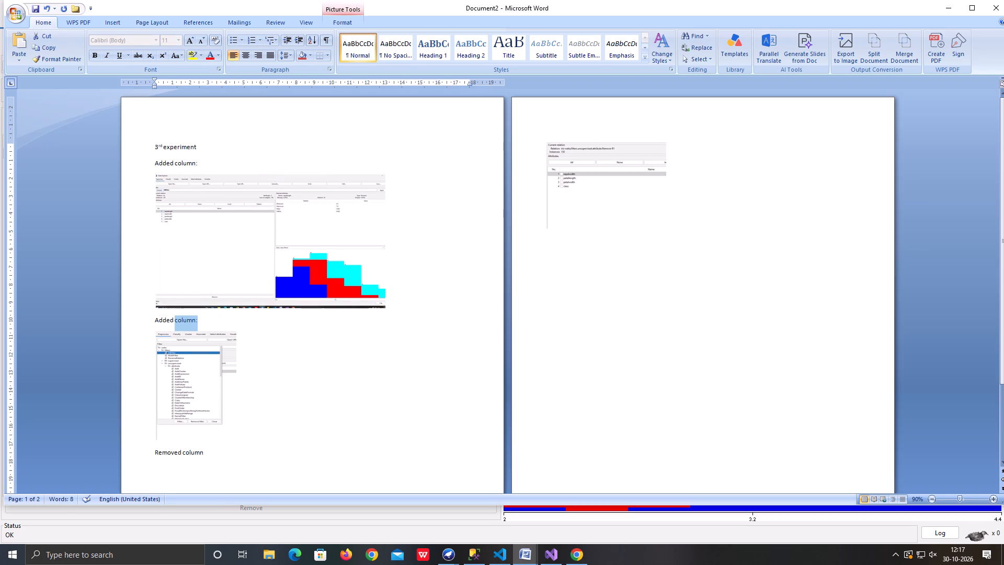
left_click_drag(160, 327, 152, 327)
key("BackSpace")
Move the filter list picture to a new line between the "3rd experiment" heading and the "Added column:" caption.
left_click(184, 367)
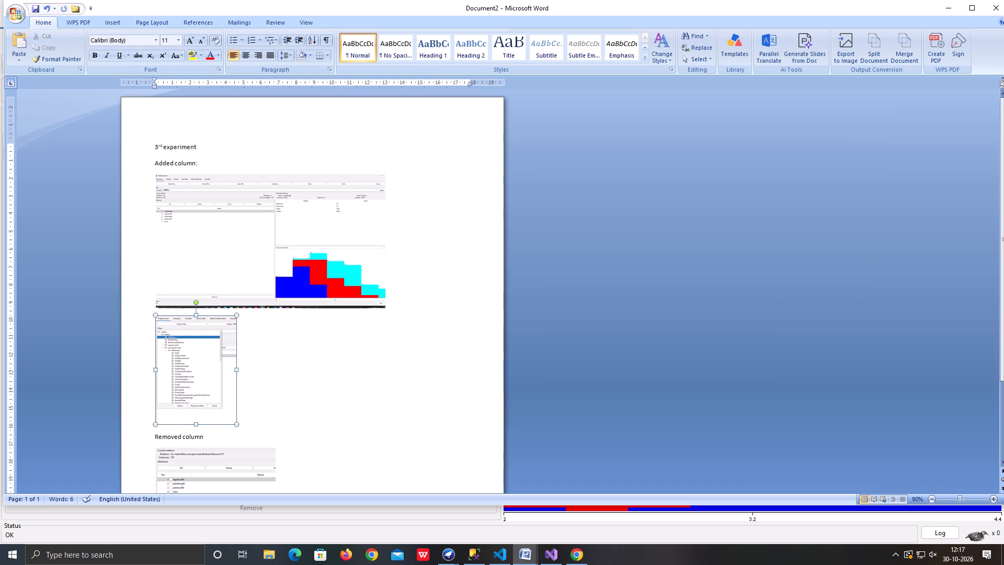
key("ctrl+c")
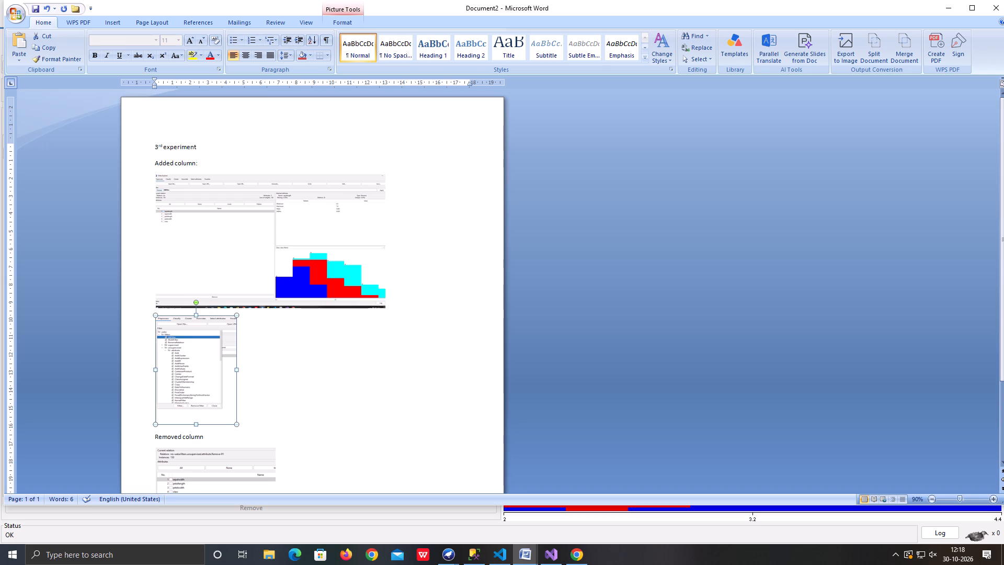
key("ctrl+v")
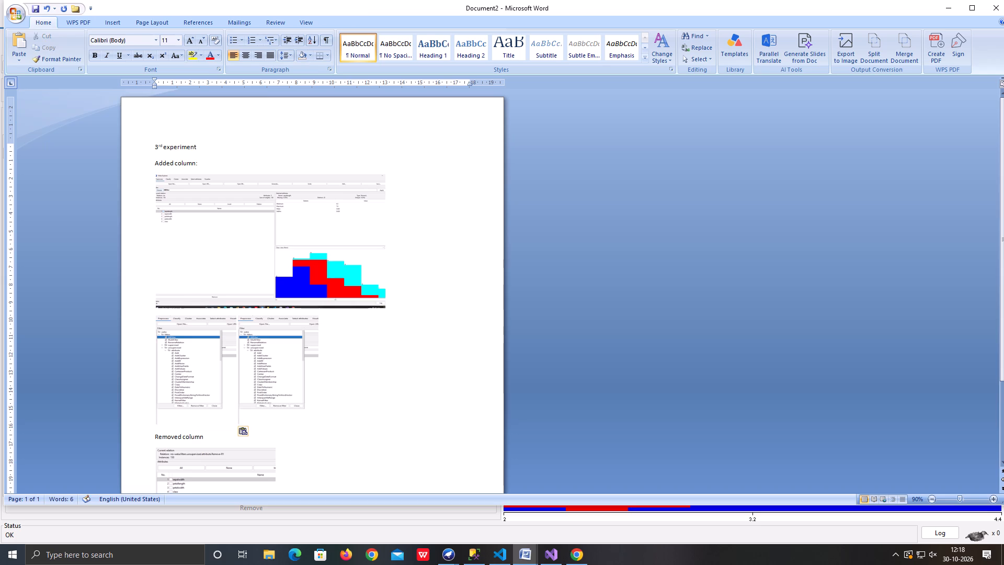
key("ctrl+z")
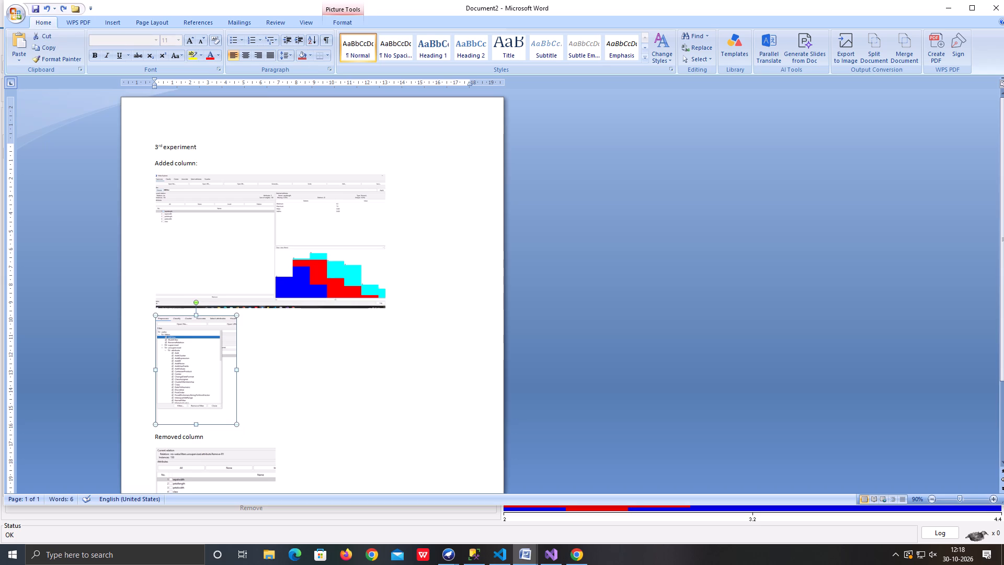
key("BackSpace")
left_click(232, 152)
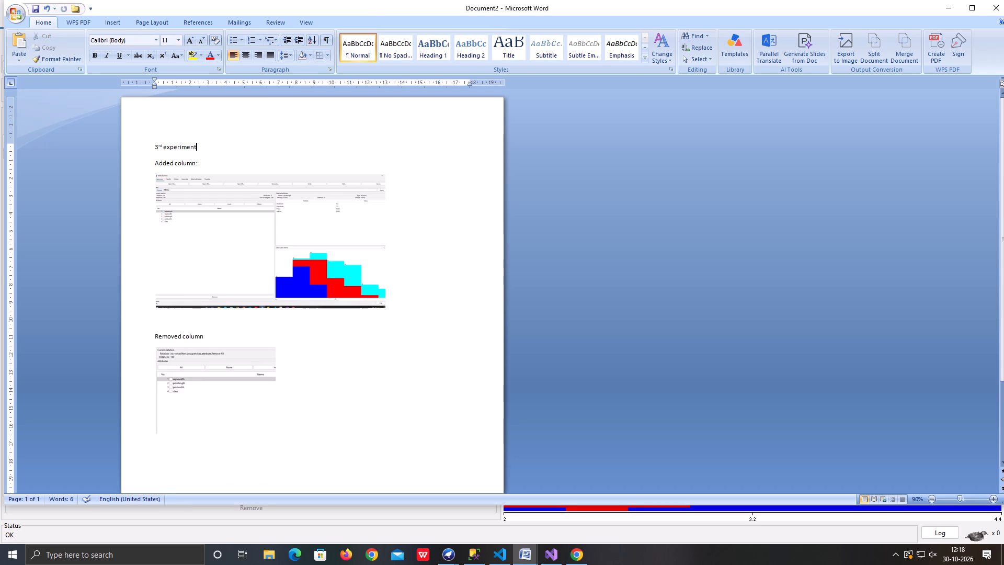
key("Return")
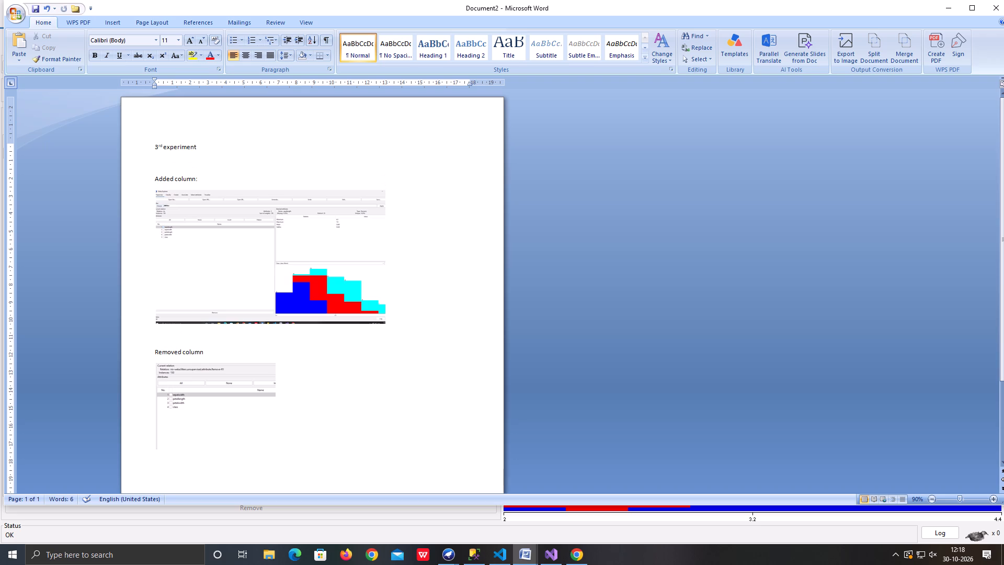
key("ctrl+v")
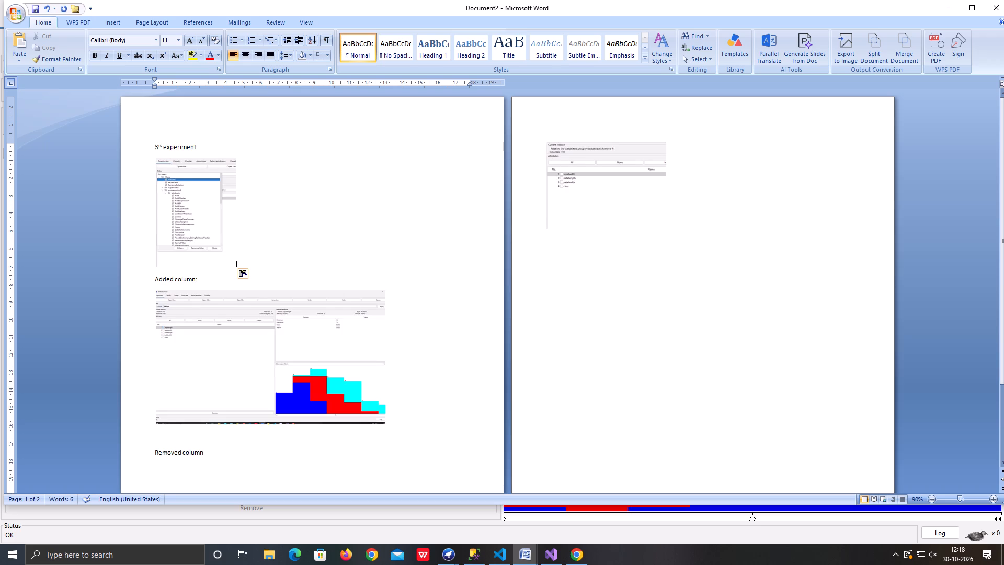
Delete the empty line above the "Removed column" caption.
scroll(394, 378, "down", 3)
left_click(225, 366)
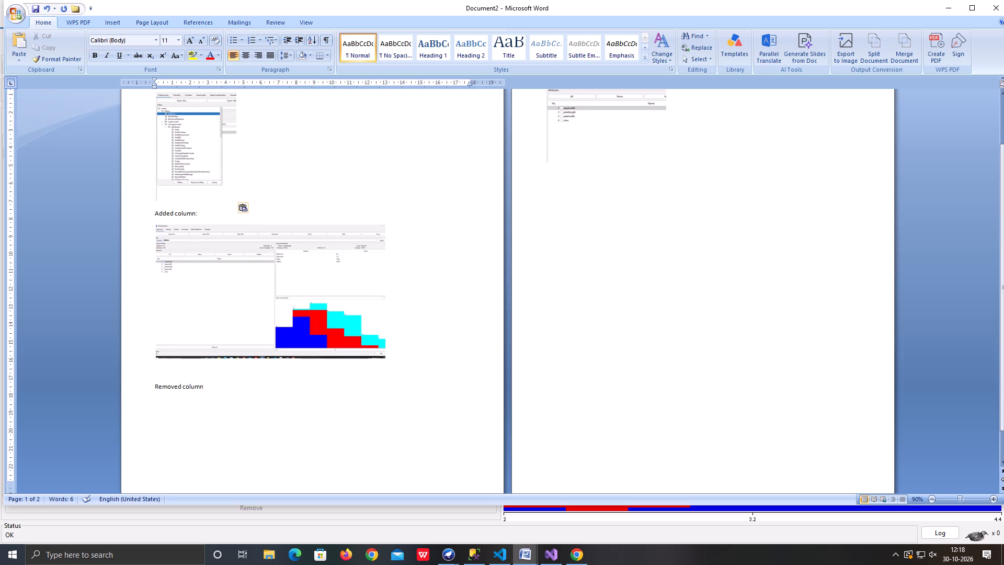
key("BackSpace")
Start a new empty line after the attribute list picture at the end of the document.
scroll(356, 389, "down", 3)
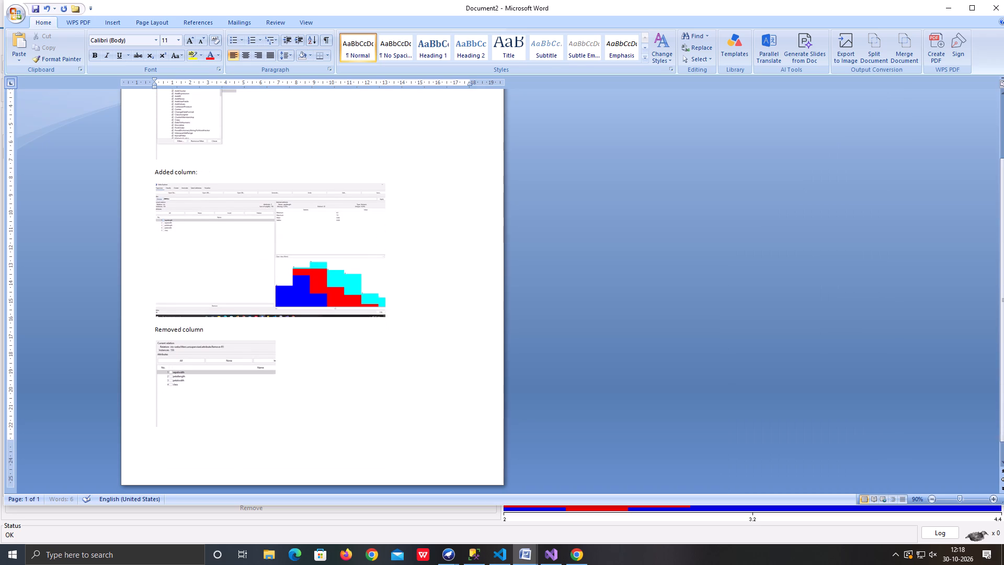
scroll(352, 406, "down", 1)
left_click(336, 401)
key("Return")
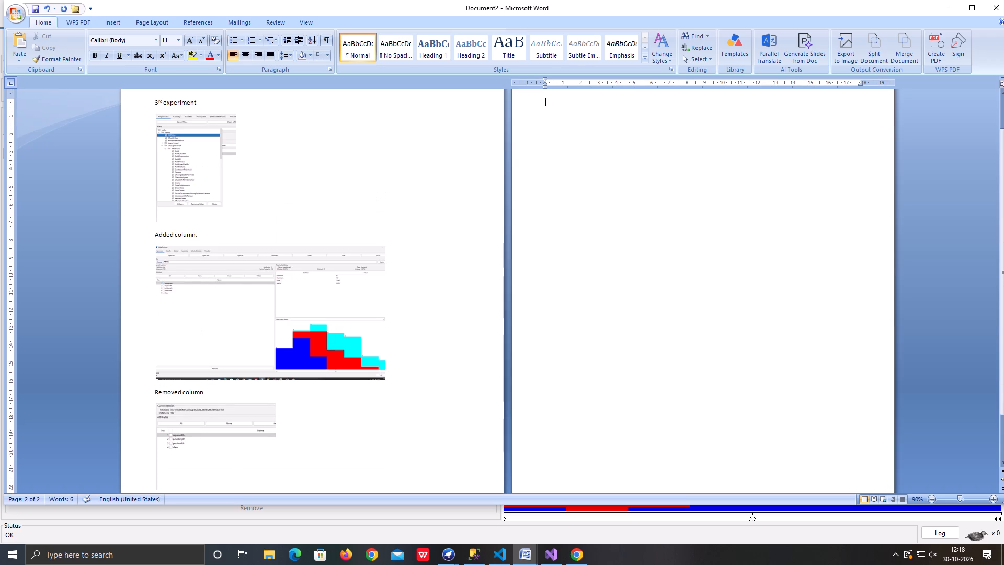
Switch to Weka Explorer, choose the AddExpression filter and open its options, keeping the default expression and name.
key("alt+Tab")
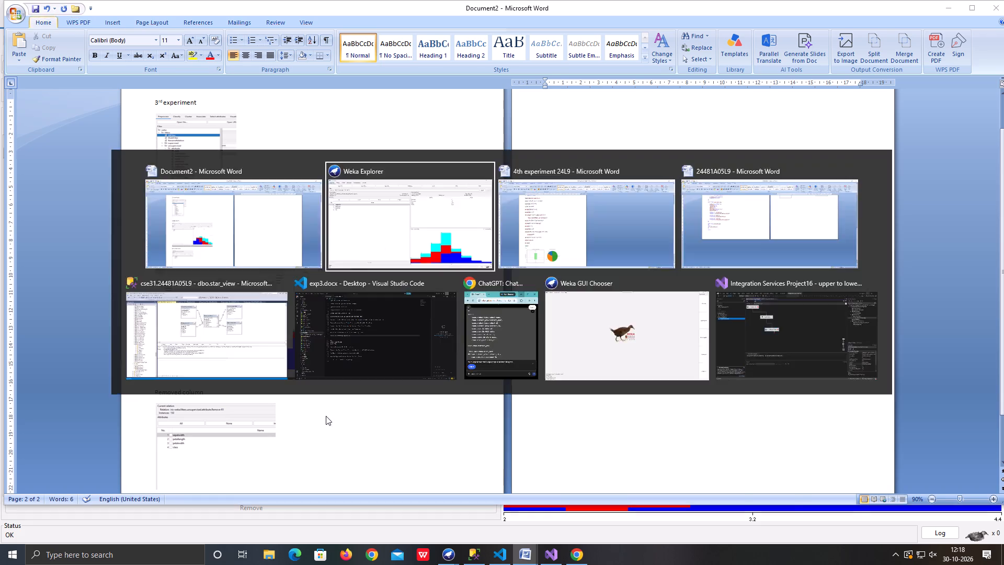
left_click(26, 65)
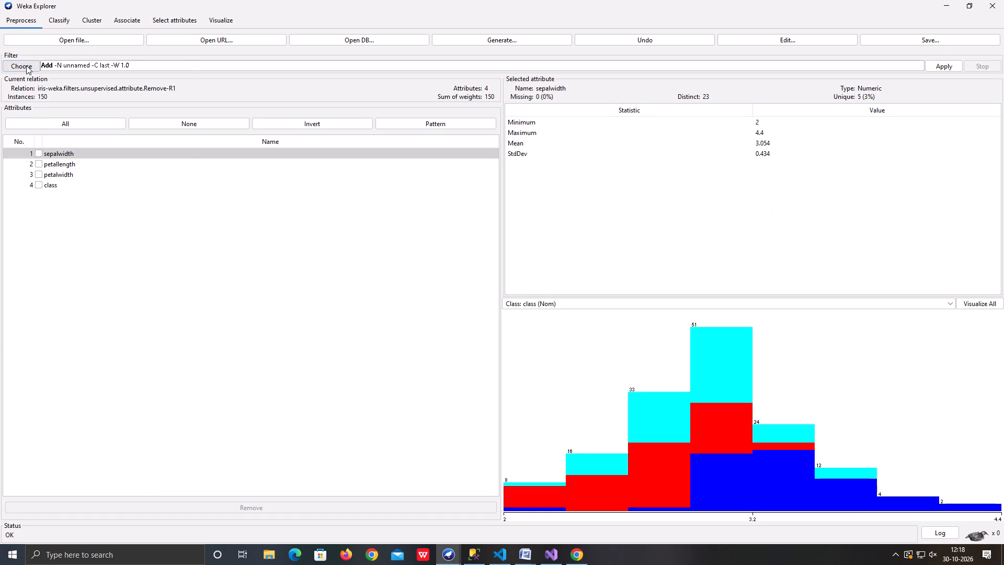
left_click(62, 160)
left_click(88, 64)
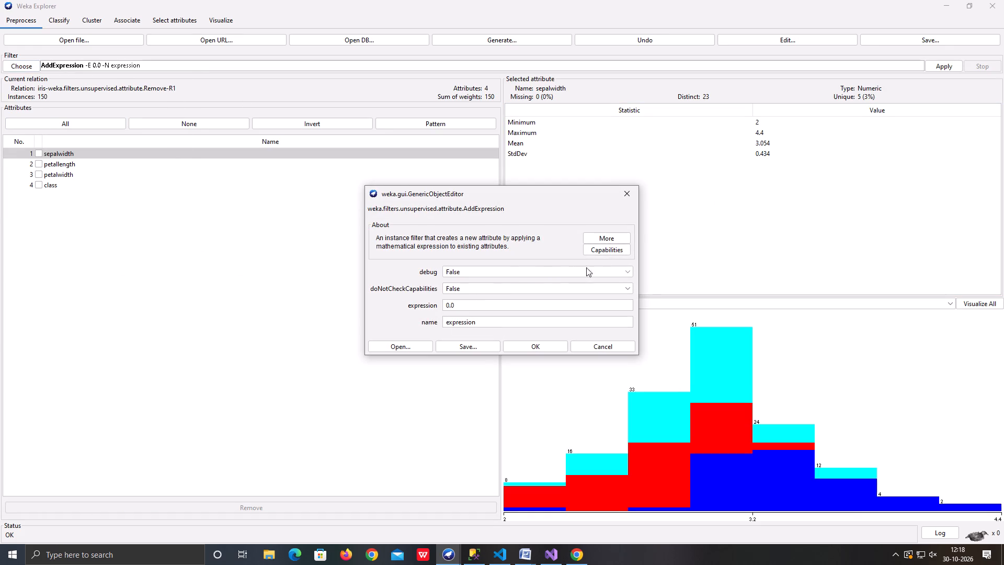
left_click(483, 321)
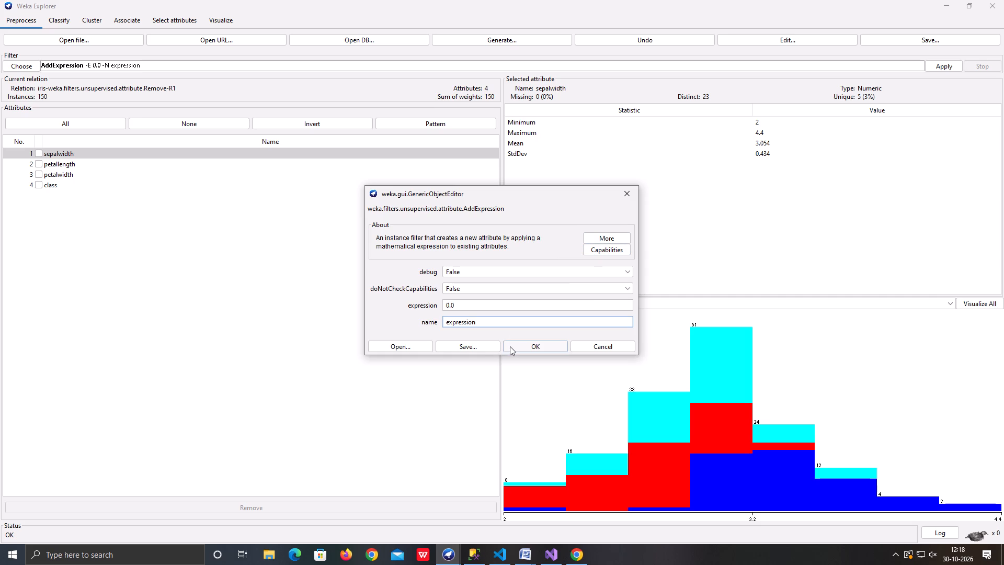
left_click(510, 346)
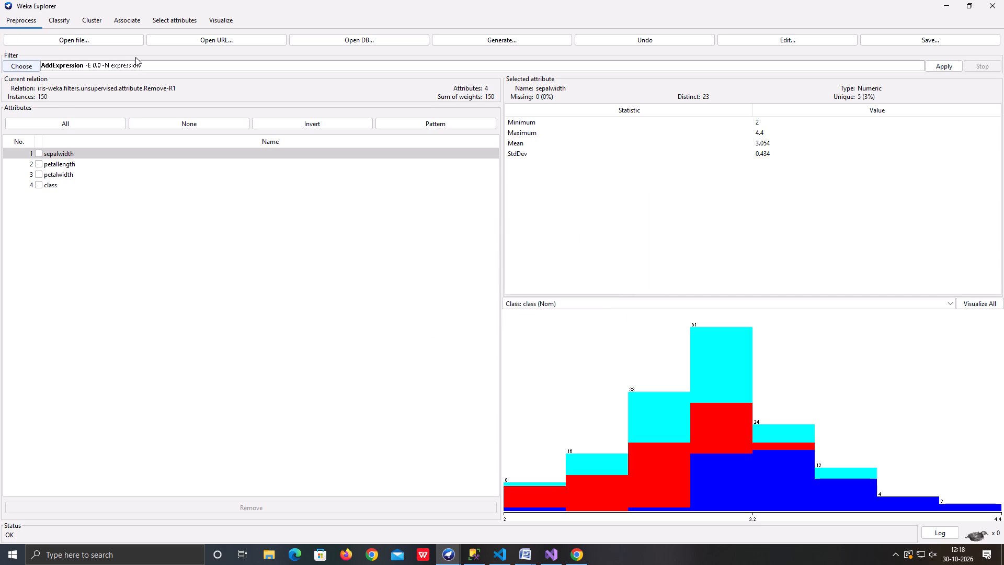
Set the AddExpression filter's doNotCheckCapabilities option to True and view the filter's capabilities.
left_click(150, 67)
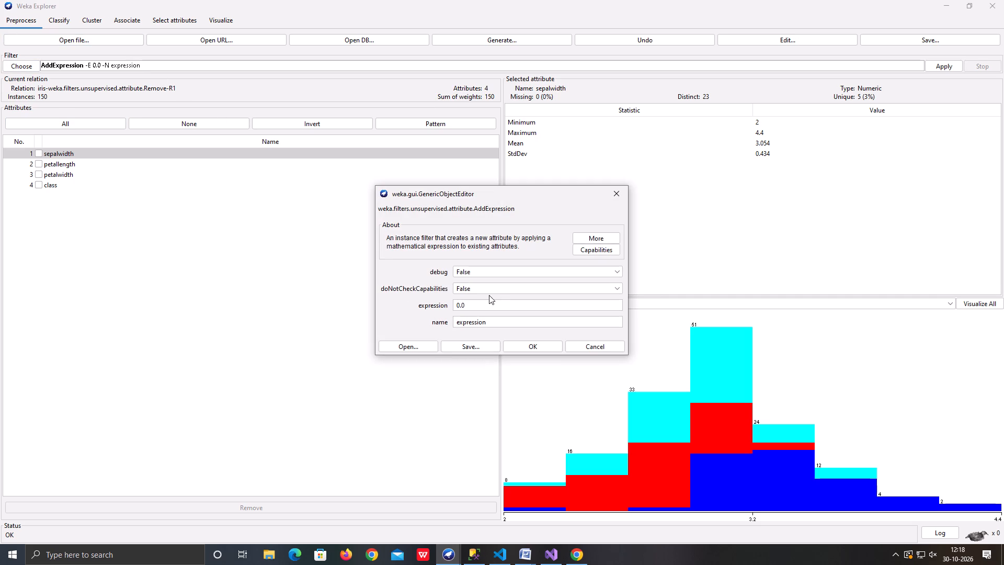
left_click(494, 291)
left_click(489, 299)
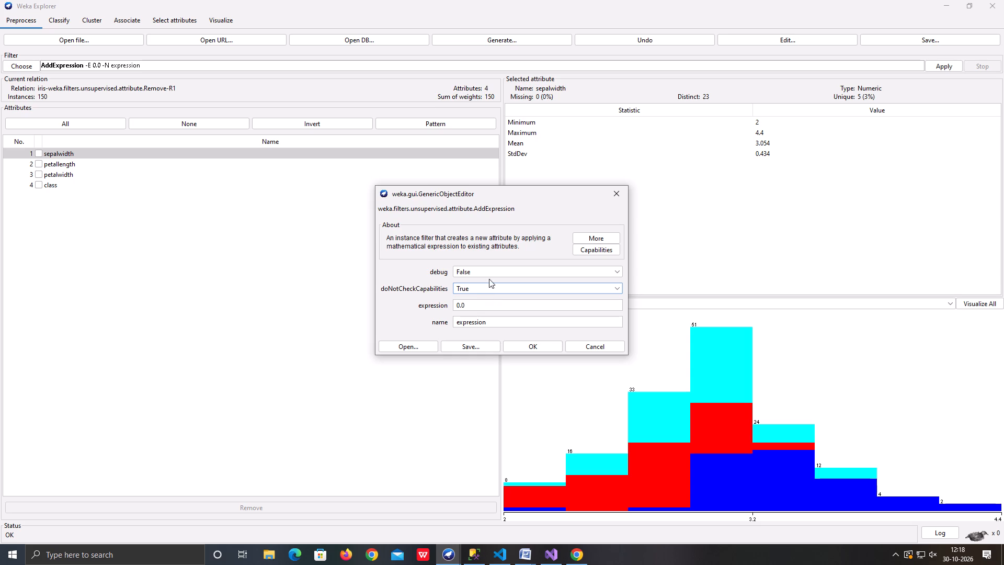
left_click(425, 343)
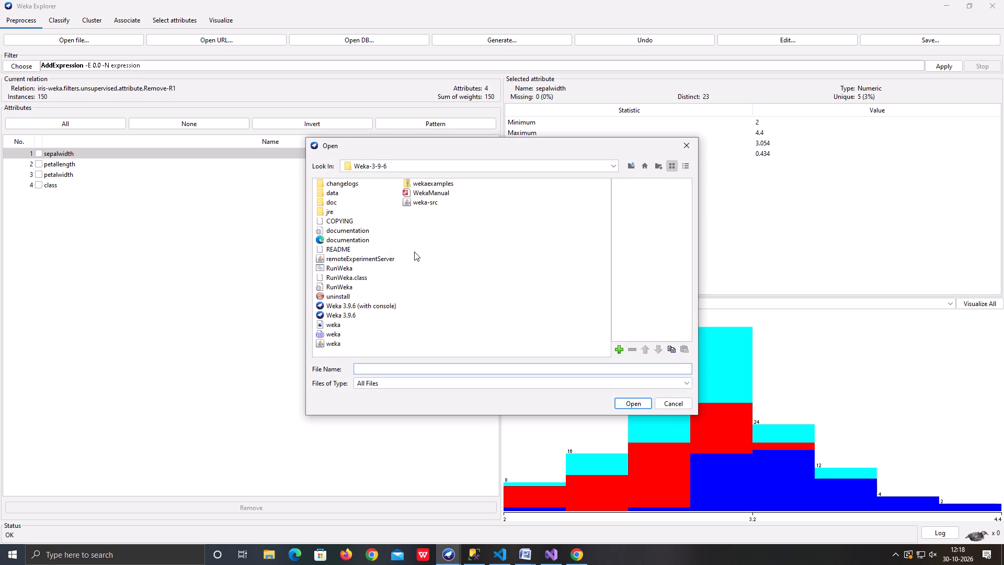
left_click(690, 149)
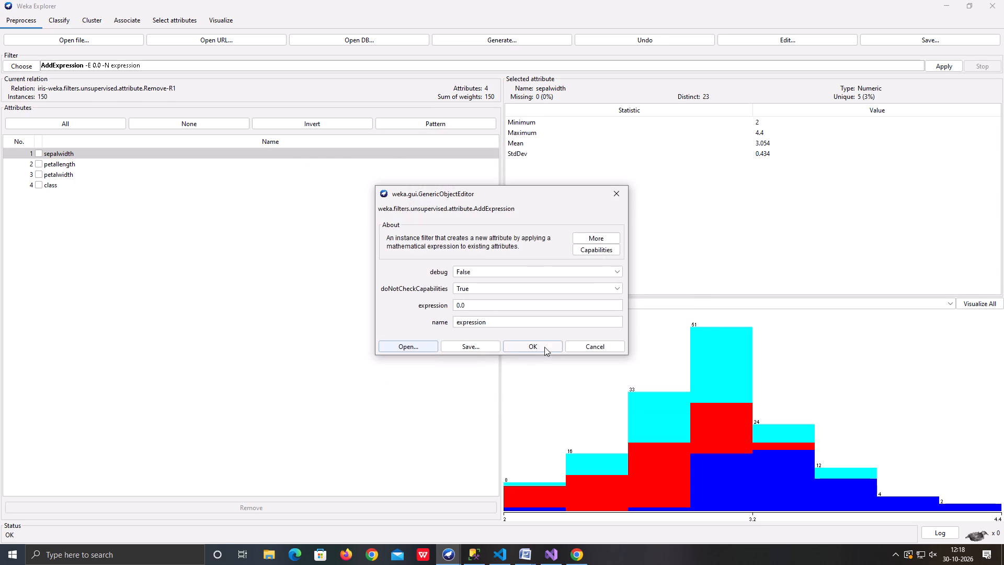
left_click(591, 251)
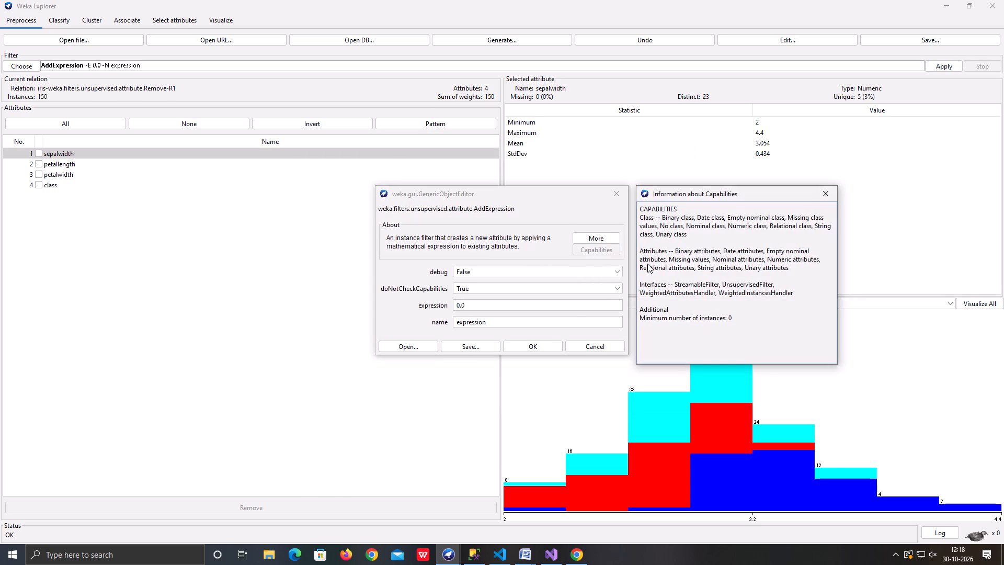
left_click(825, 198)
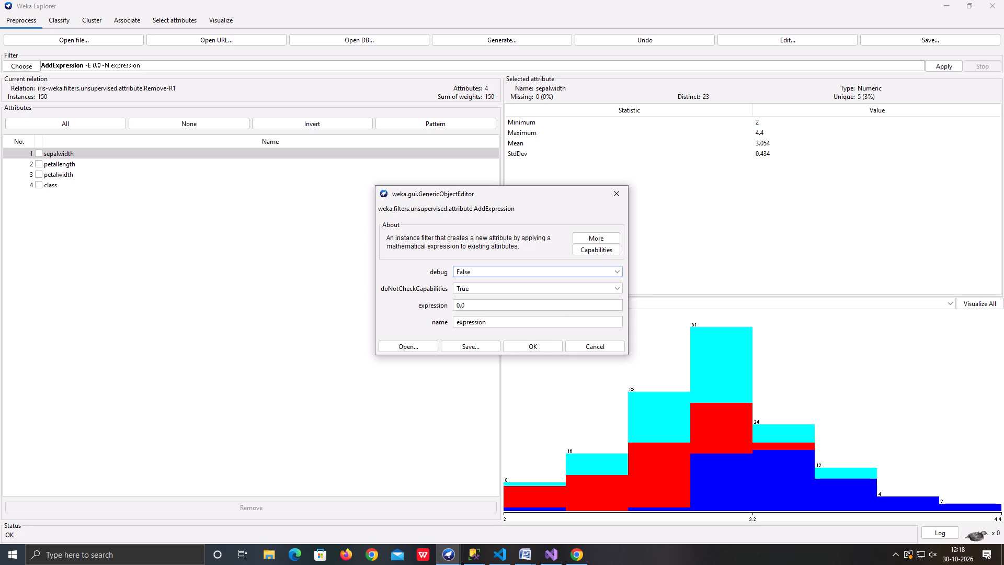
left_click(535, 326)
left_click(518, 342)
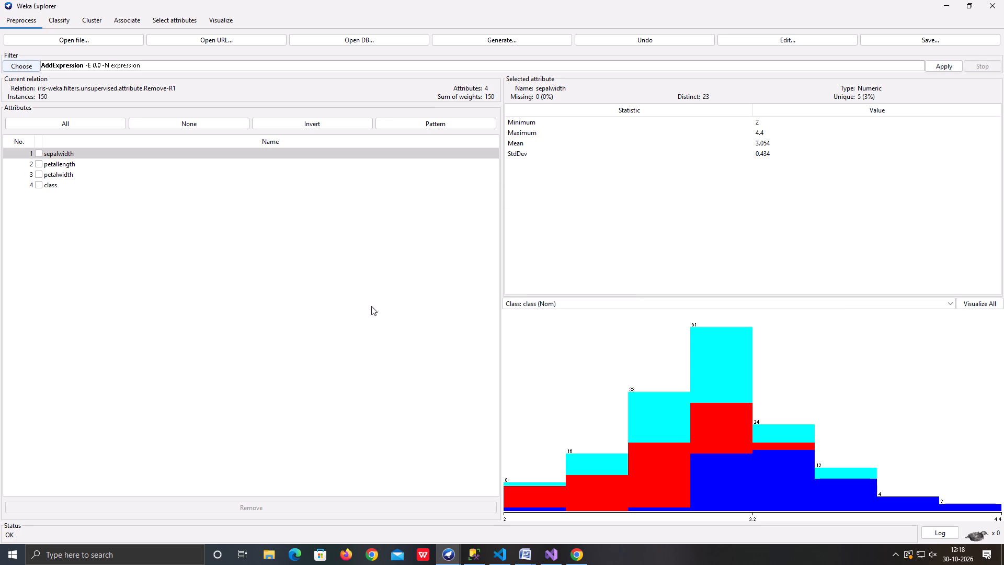
Close the Weka Explorer window.
left_click(994, 7)
Return to the third experiment document in Word and delete the empty line on its second page.
left_click(523, 288)
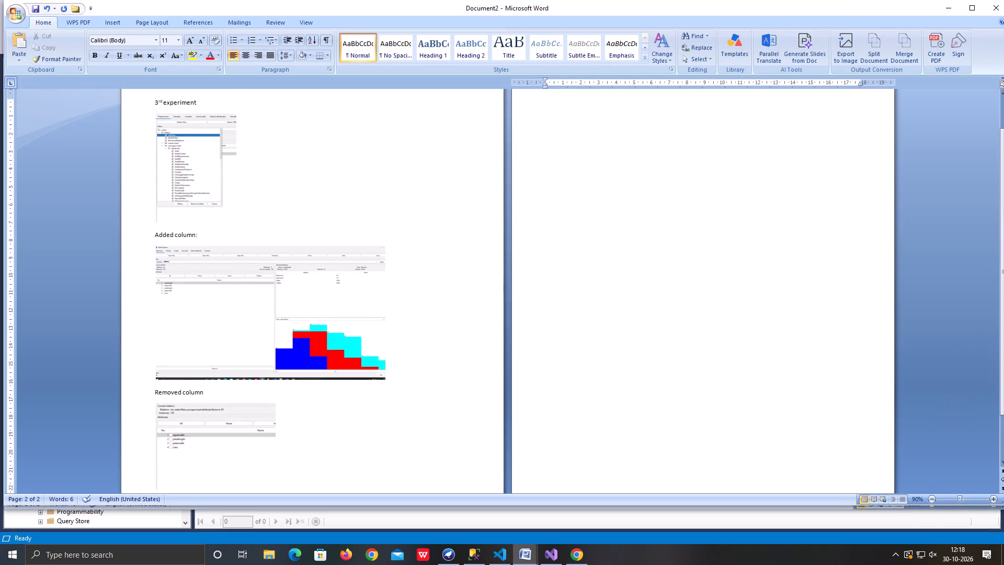
scroll(395, 344, "down", 4)
scroll(554, 239, "up", 3)
left_click_drag(597, 261, 569, 202)
key("BackSpace")
scroll(370, 251, "down", 2)
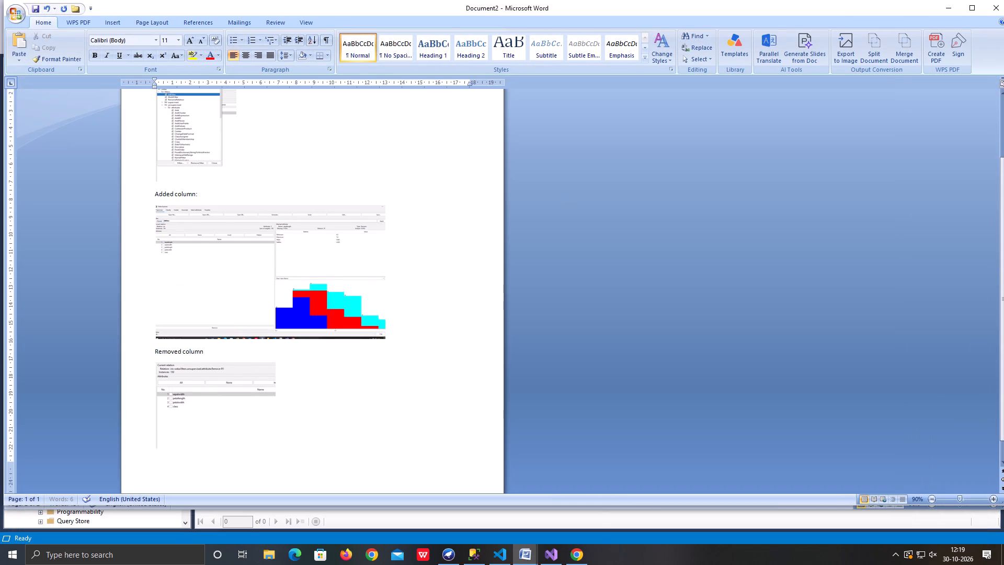
scroll(370, 251, "down", 1)
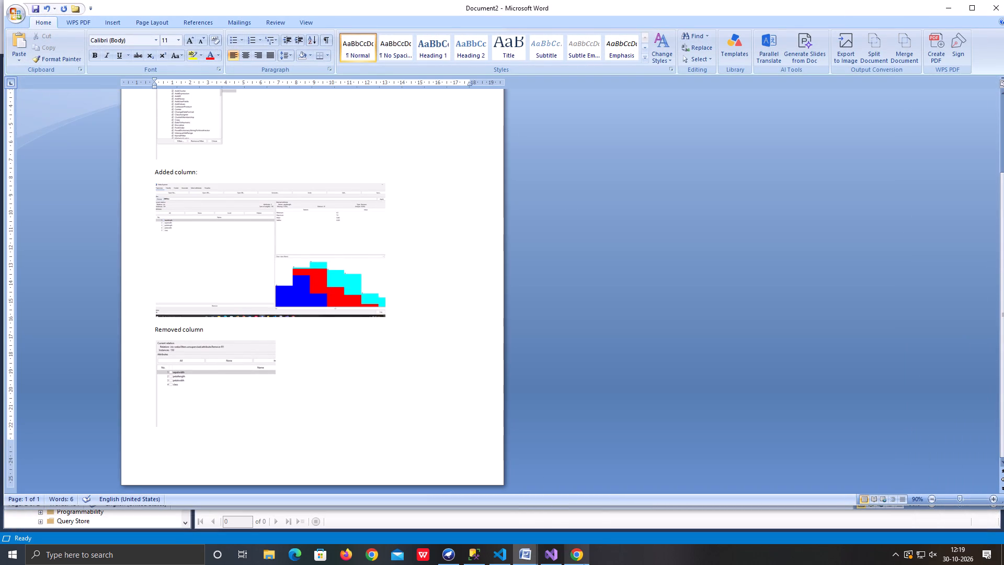
Switch to the ChatGPT window in Chrome and close it.
left_click(583, 563)
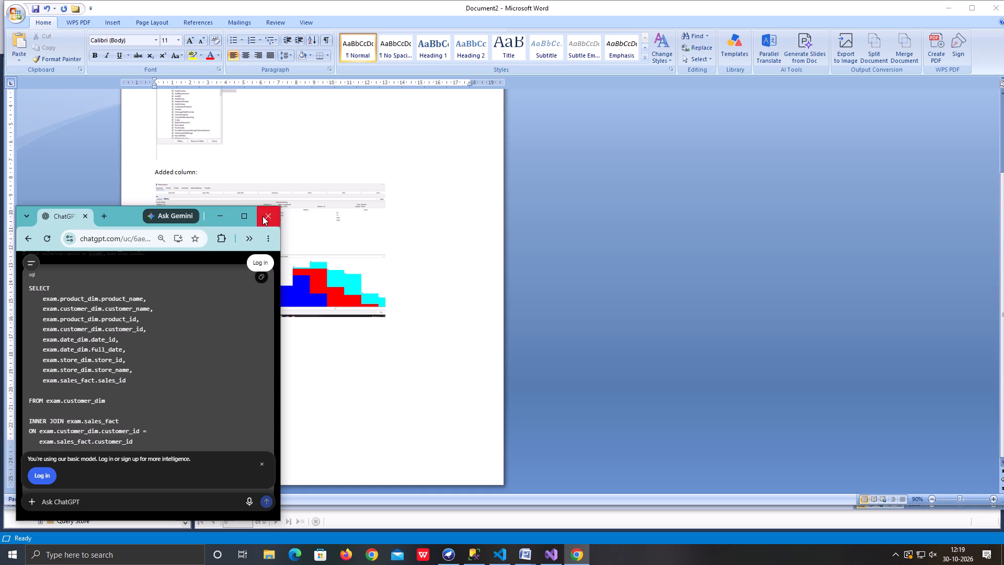
left_click(263, 216)
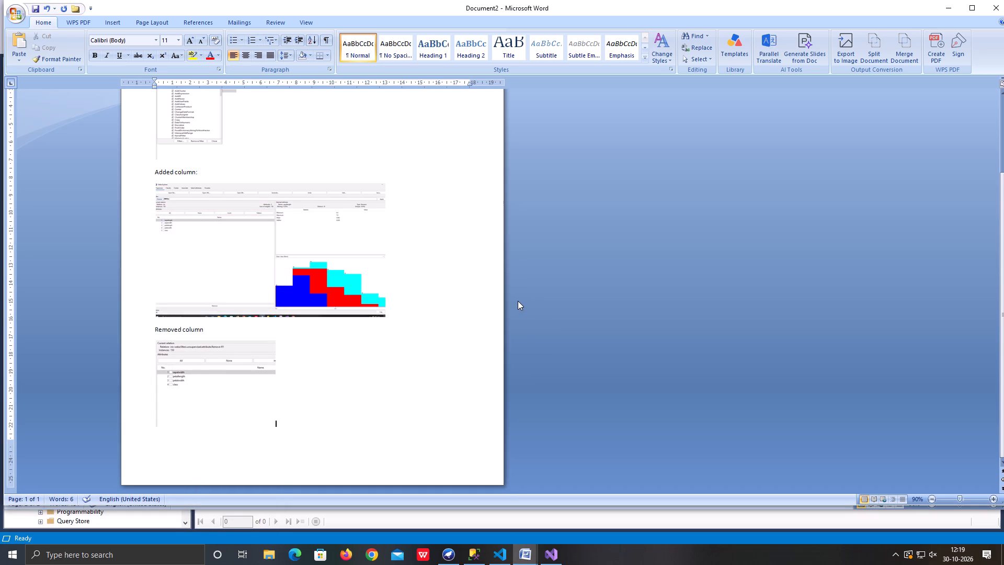
Review the third experiment document's captions and pictures and compare them with the 4th experiment document.
scroll(266, 303, "up", 2)
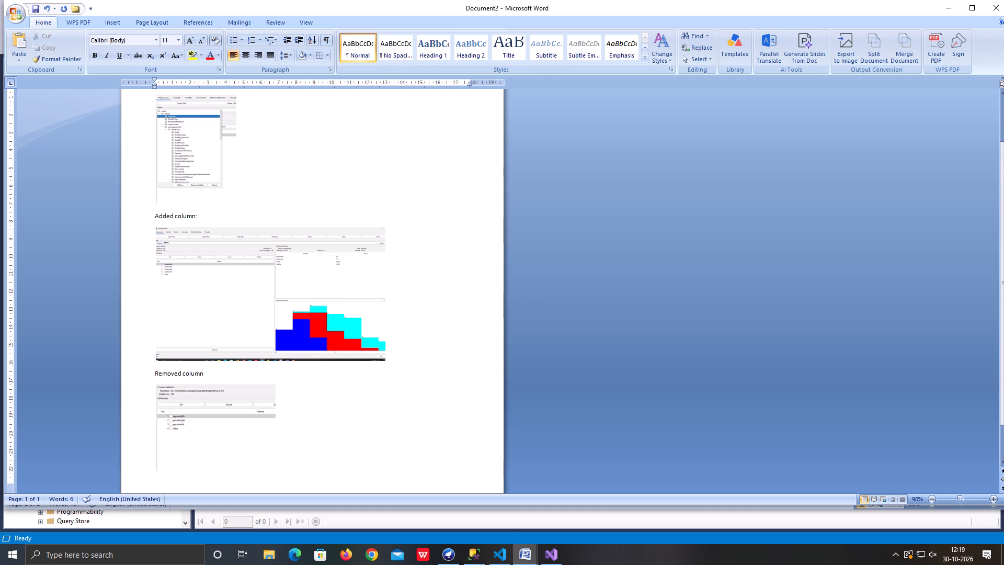
key("alt+Tab")
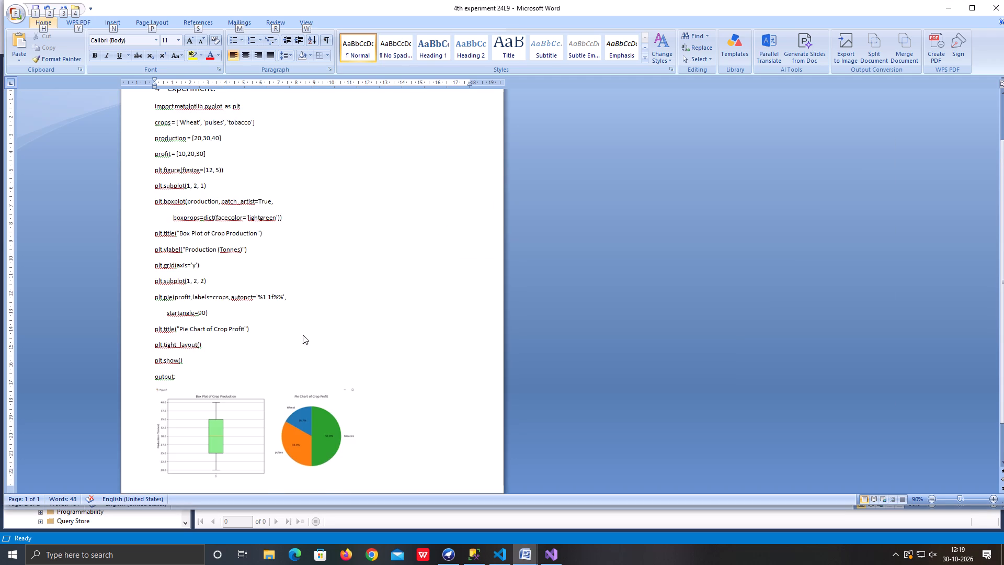
scroll(265, 282, "up", 5)
key("alt+Tab")
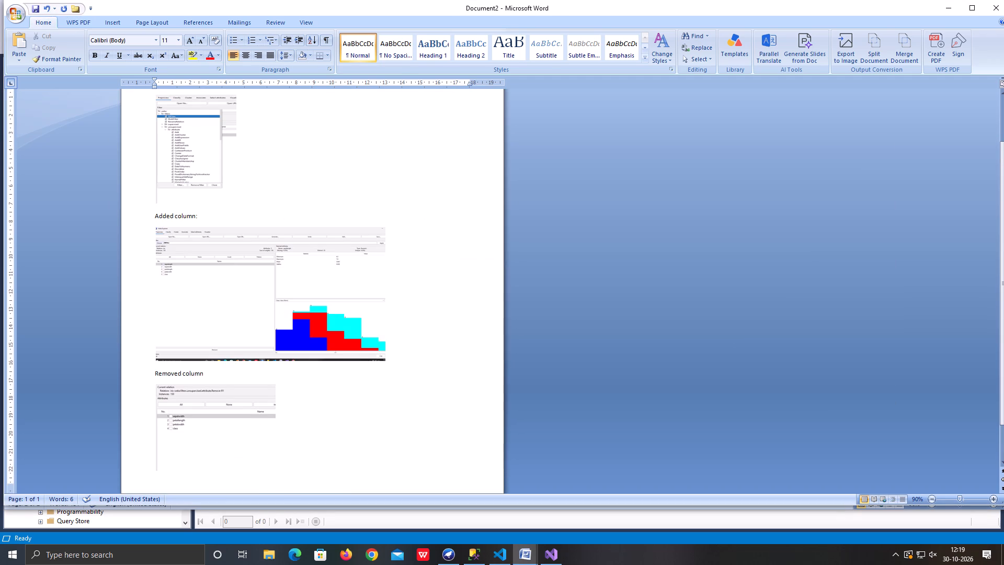
scroll(280, 228, "down", 3)
scroll(280, 228, "up", 8)
scroll(280, 228, "down", 6)
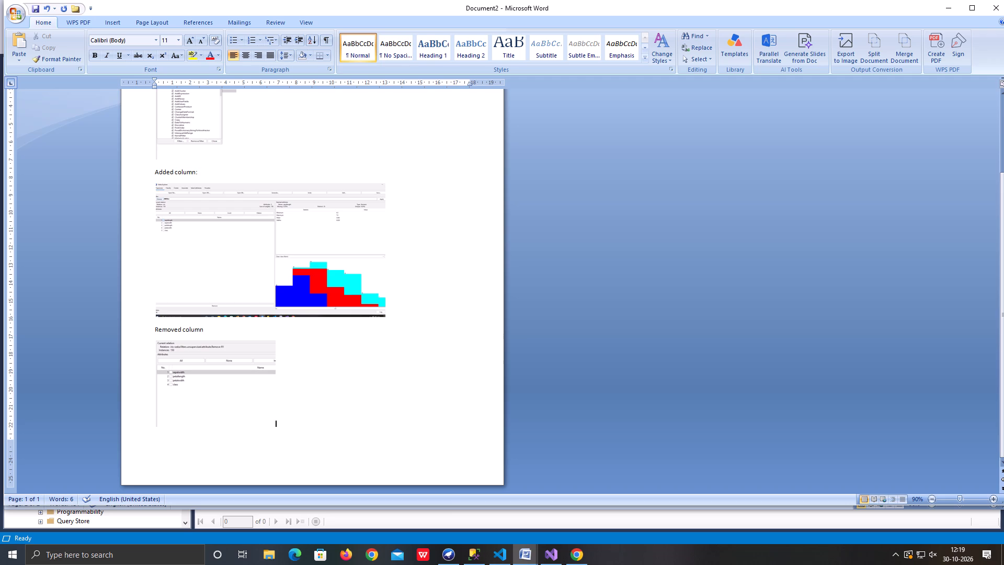
left_click(572, 559)
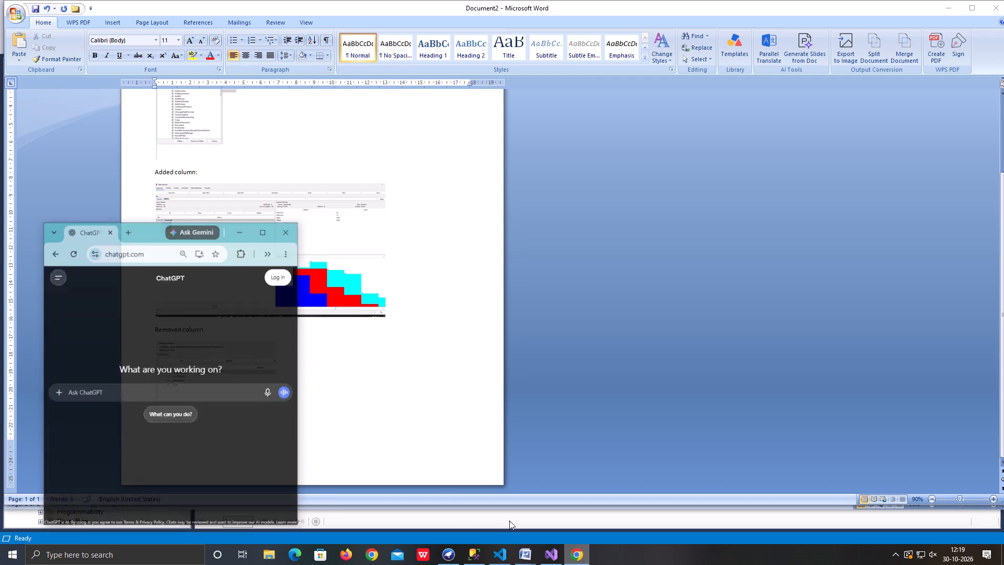
left_click(234, 221)
left_click(147, 12)
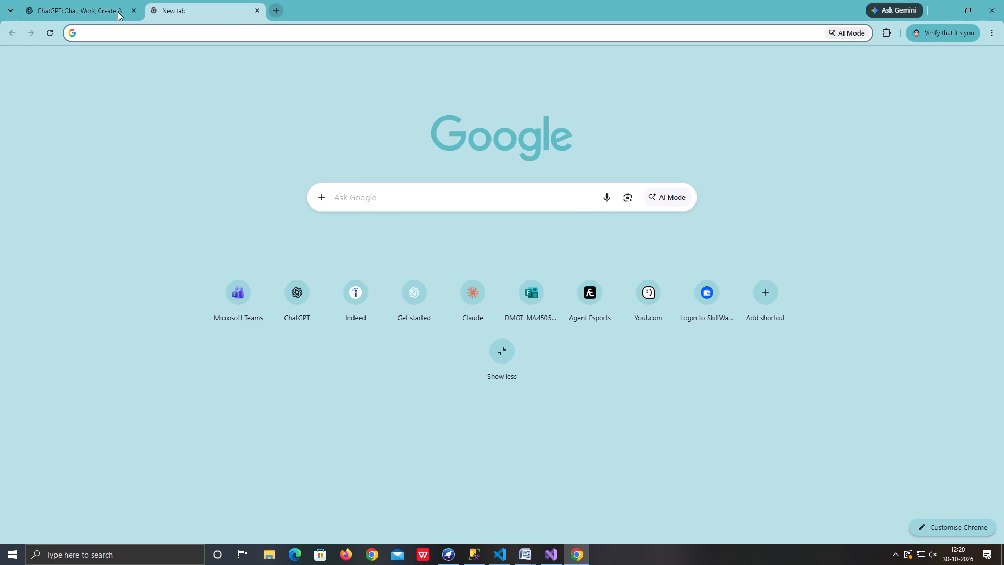
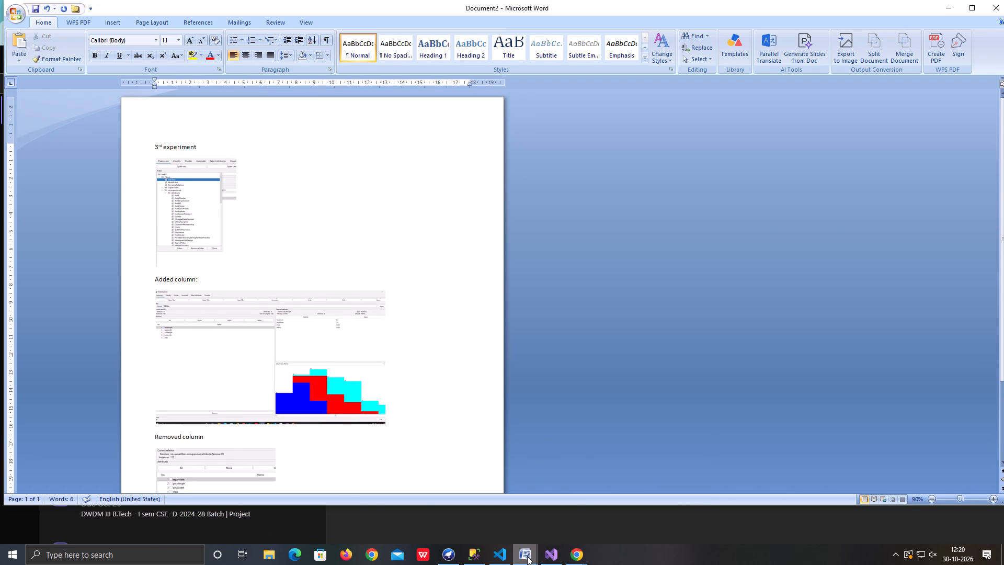
left_click(516, 521)
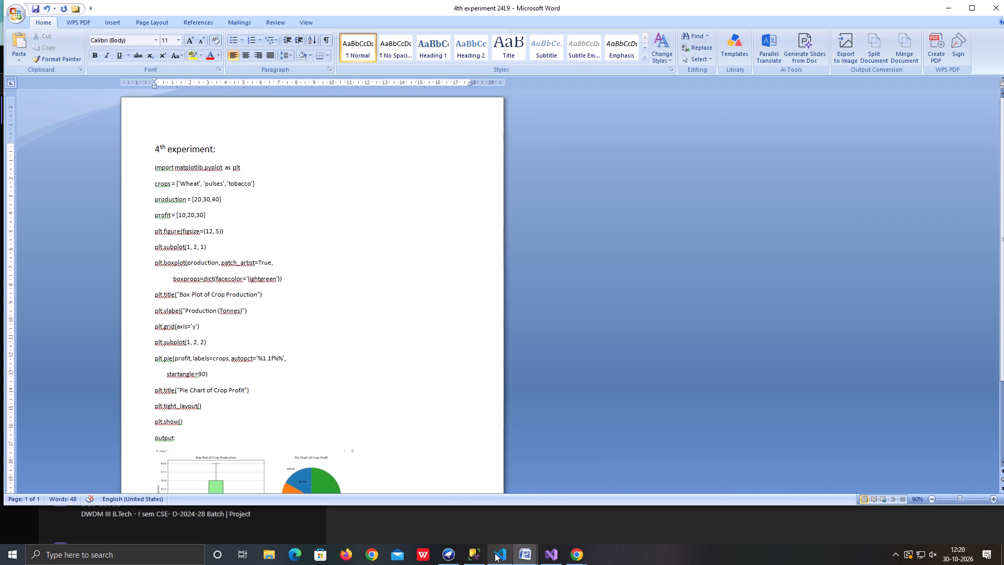
left_click(519, 550)
left_click(447, 519)
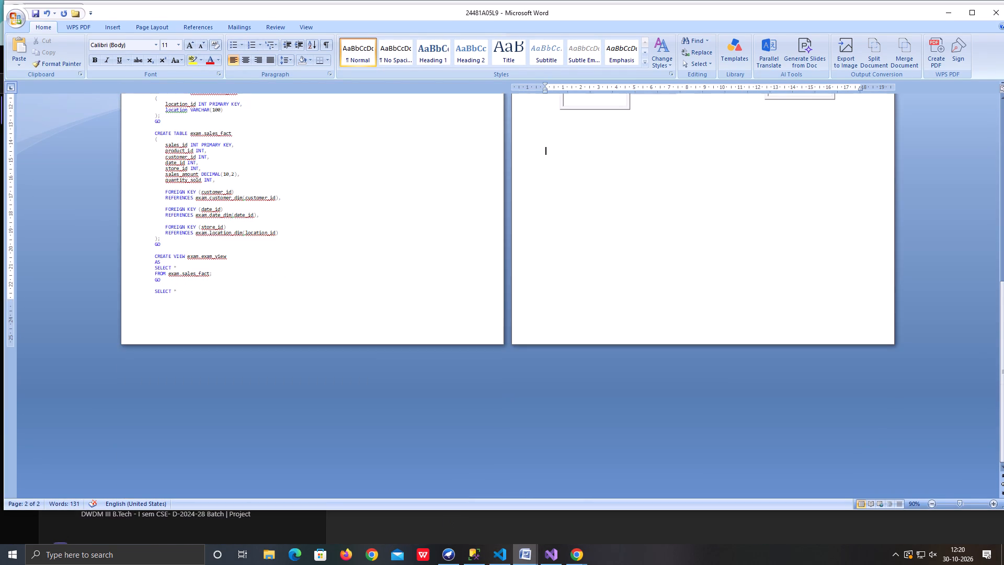
scroll(299, 270, "up", 6)
scroll(528, 299, "up", 3)
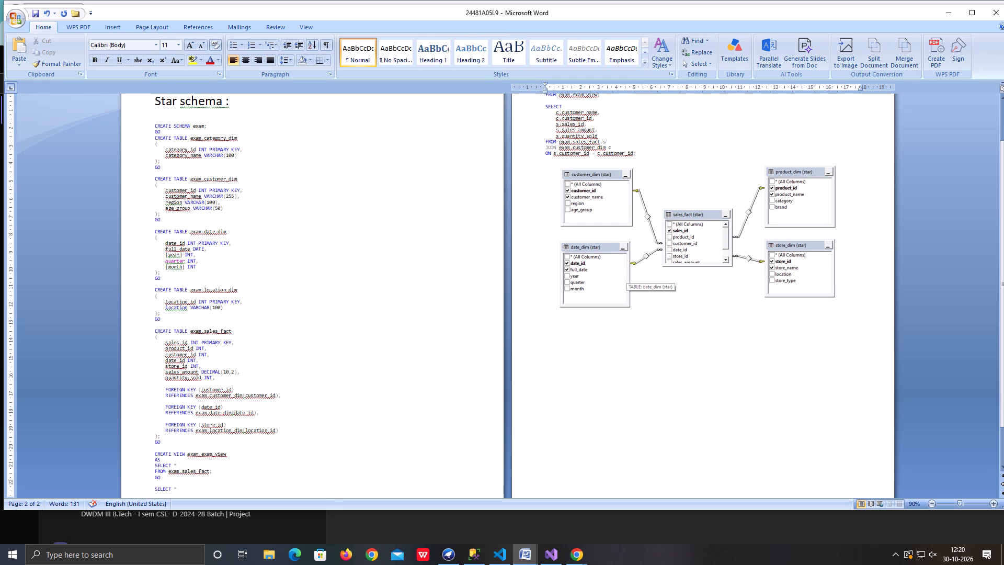
scroll(634, 245, "up", 2)
scroll(546, 222, "up", 1)
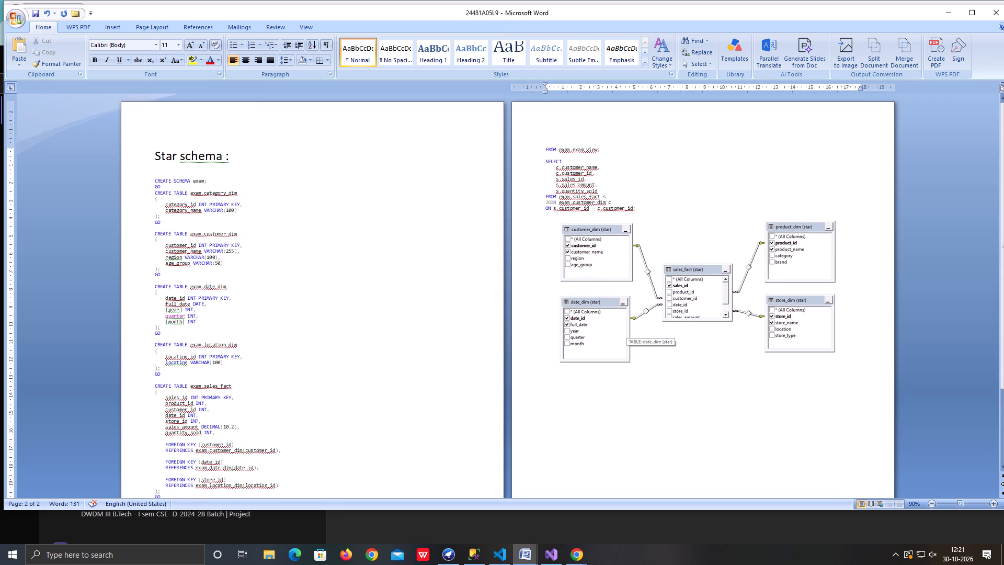
left_click(738, 324)
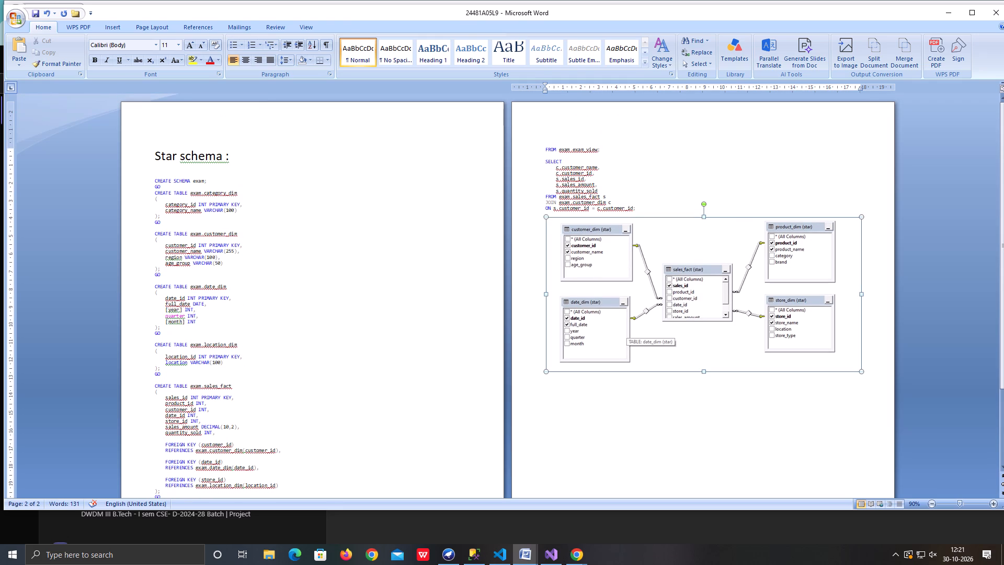
key("BackSpace")
scroll(636, 262, "down", 1)
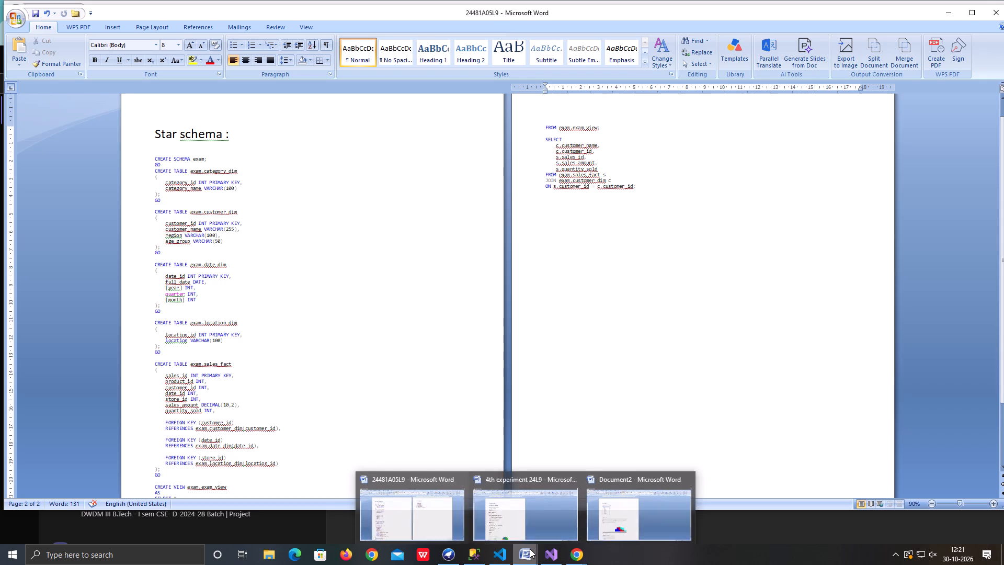
Switch to the unsaved third experiment document.
left_click(508, 515)
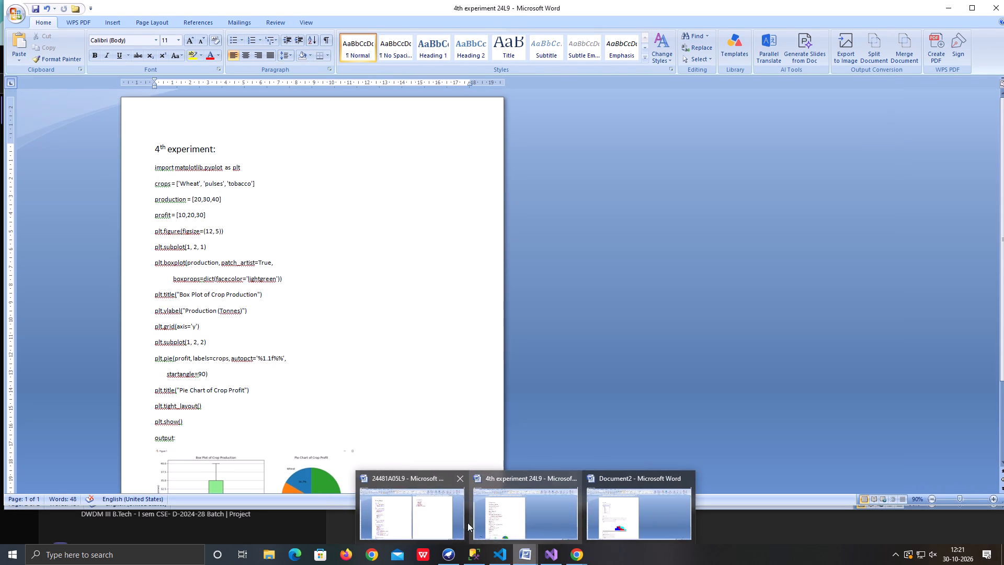
left_click(600, 516)
scroll(237, 263, "down", 4)
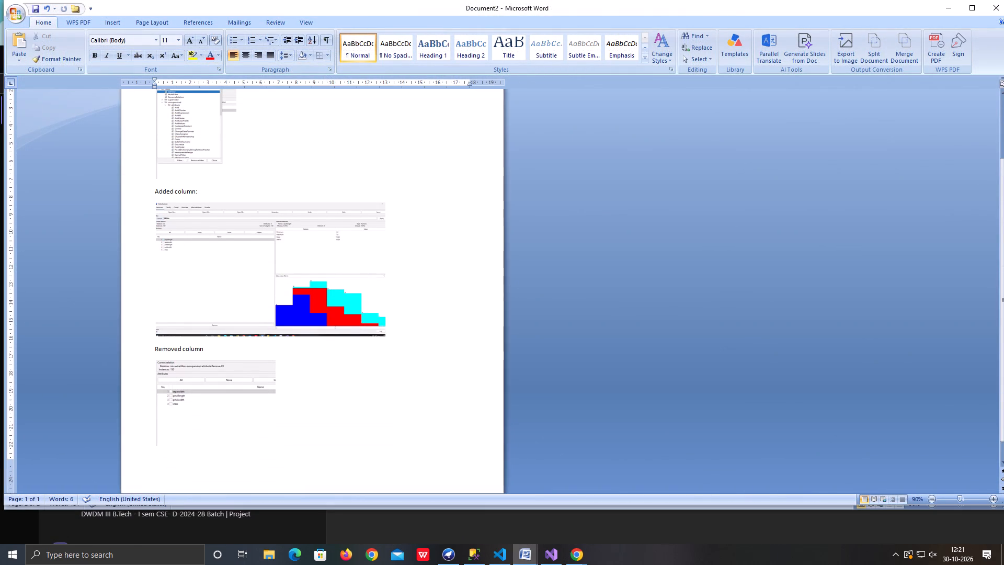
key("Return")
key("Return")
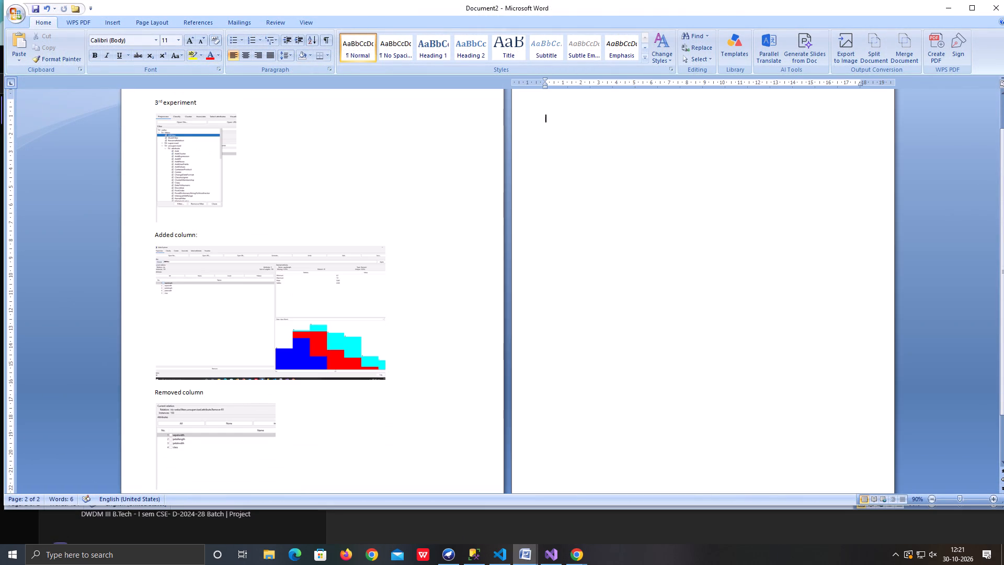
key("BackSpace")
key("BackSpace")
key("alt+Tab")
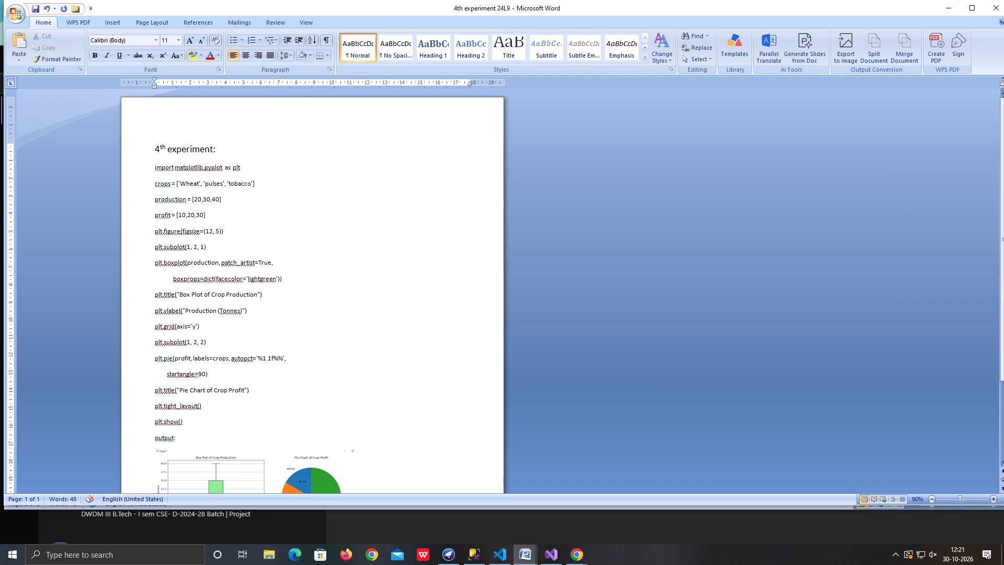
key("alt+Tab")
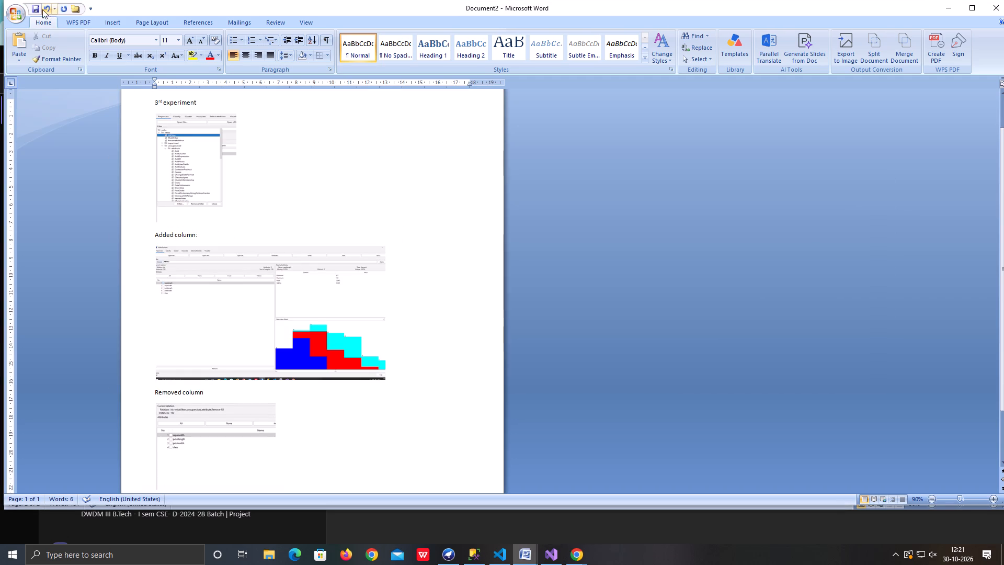
Save the third experiment document in the Documents folder as 3rd experiment 24L9.
left_click(37, 11)
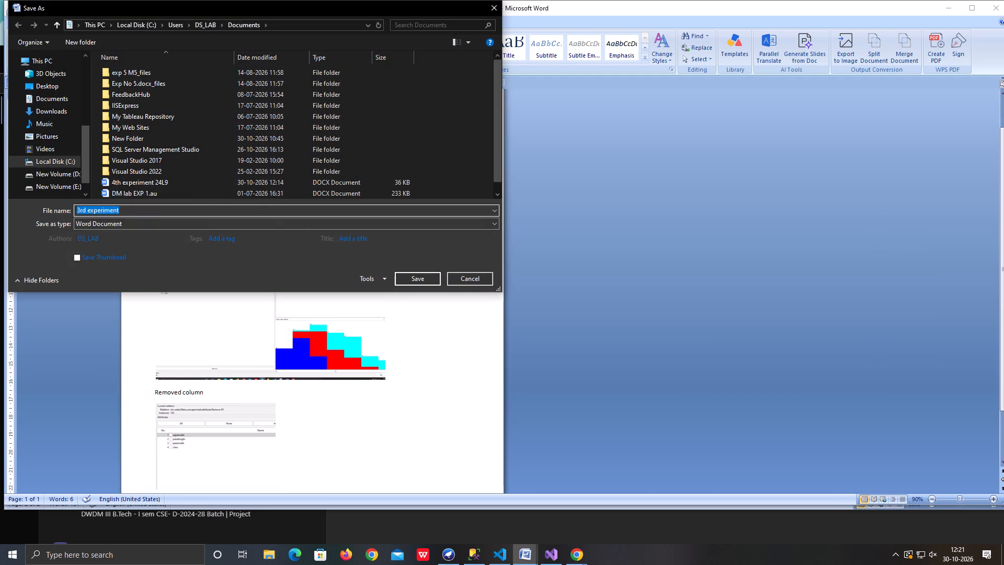
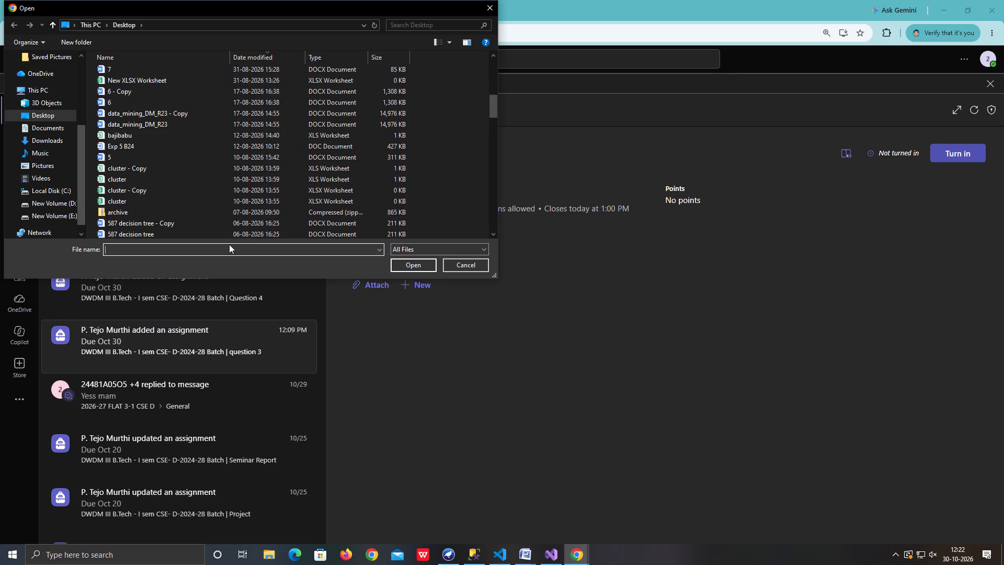
Search the Desktop for 3rd in the Teams assignment's file picker, and clear the search.
left_click(229, 251)
type("3rd")
scroll(154, 165, "up", 14)
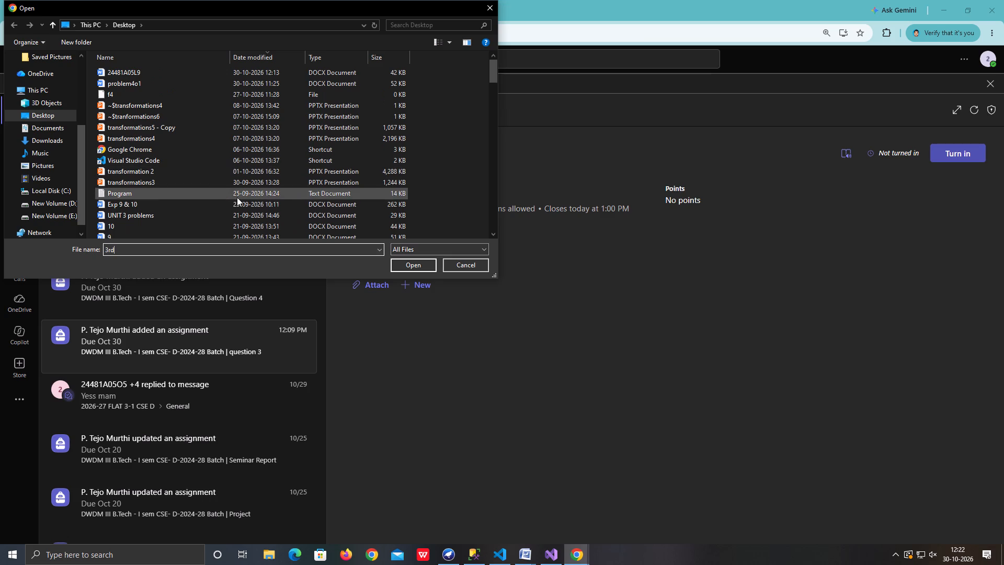
double_click(190, 247)
key("BackSpace")
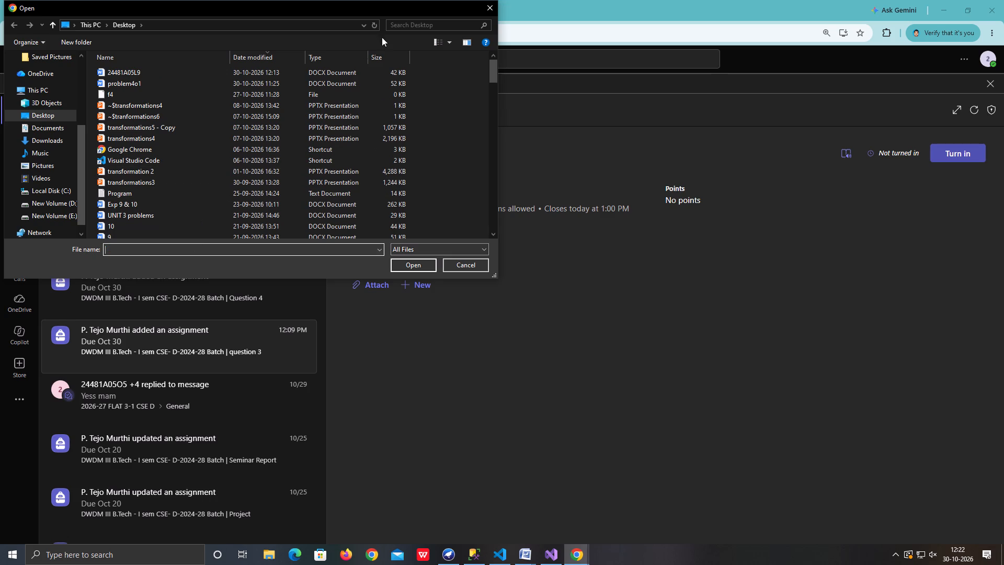
left_click(407, 20)
left_click(407, 25)
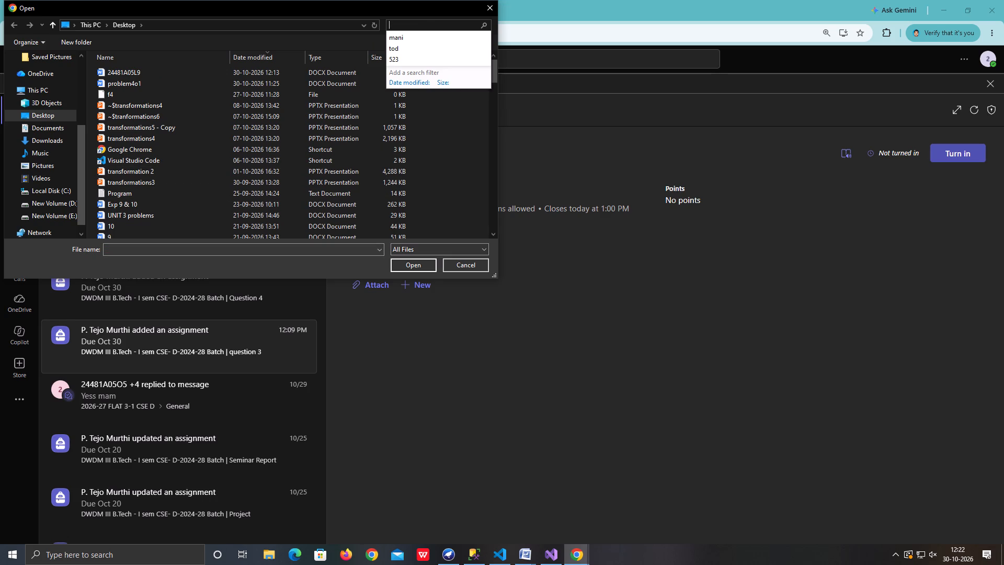
type("3rd")
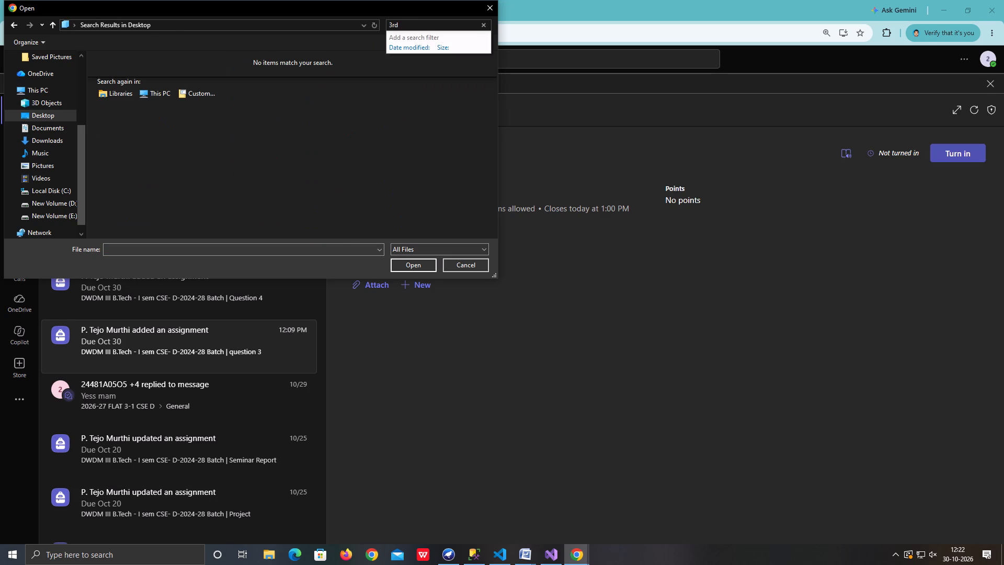
left_click(419, 21)
key("BackSpace")
key("BackSpace")
key("BackSpace")
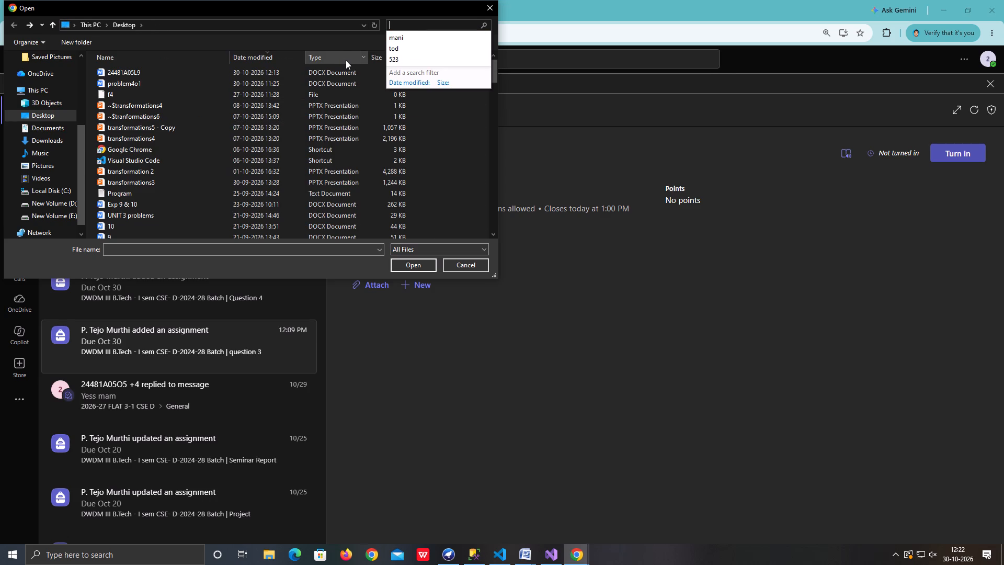
Search the Desktop for ex, look through the matching files, and clear the search.
type("ex")
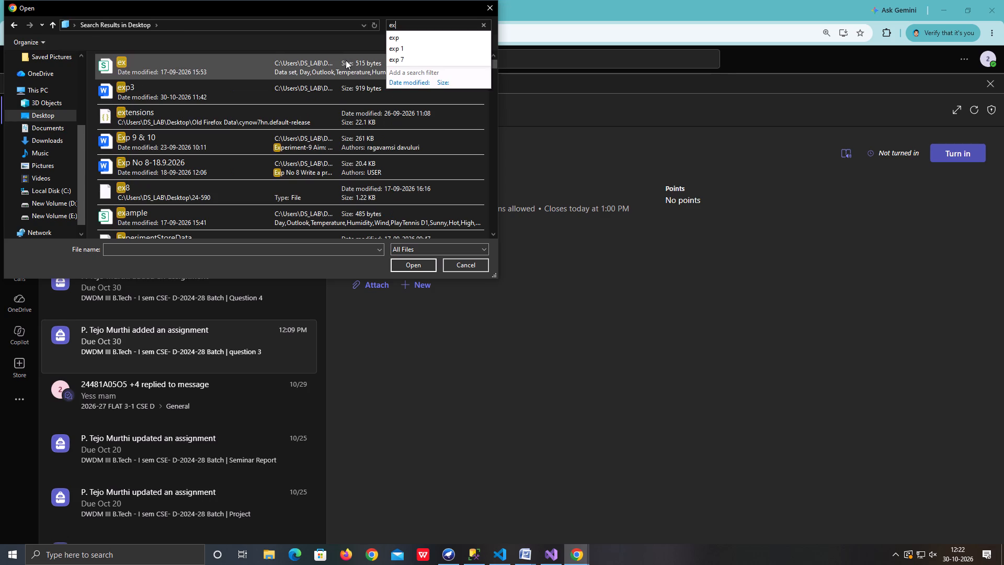
scroll(216, 164, "down", 3)
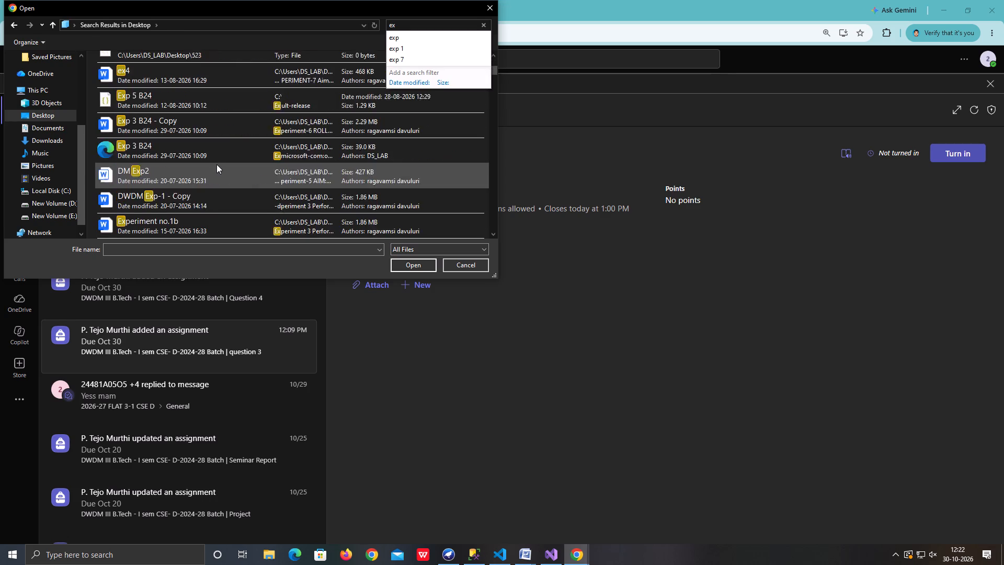
scroll(216, 164, "down", 2)
scroll(221, 157, "up", 6)
double_click(439, 27)
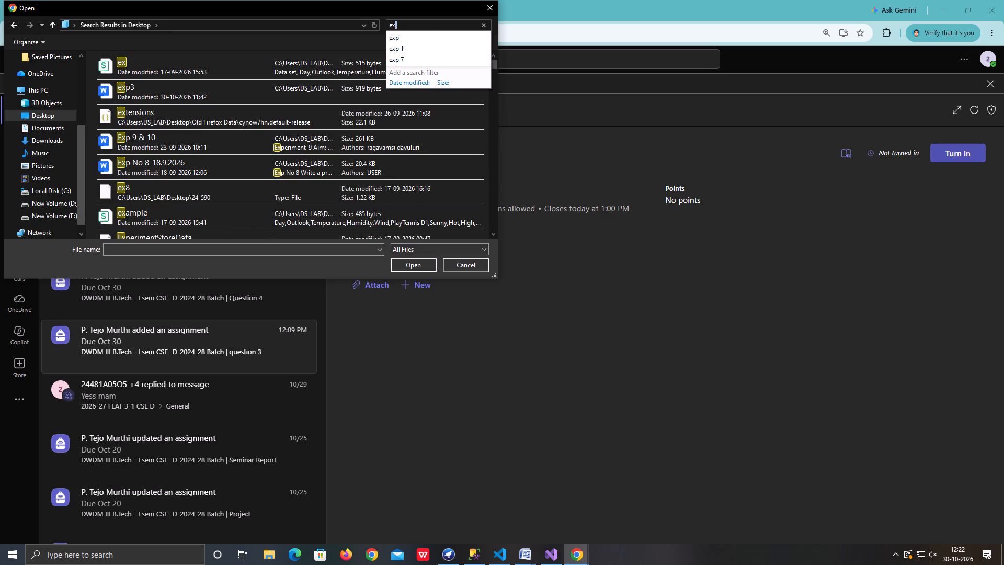
key("BackSpace")
left_click(415, 24)
key("BackSpace")
key("BackSpace")
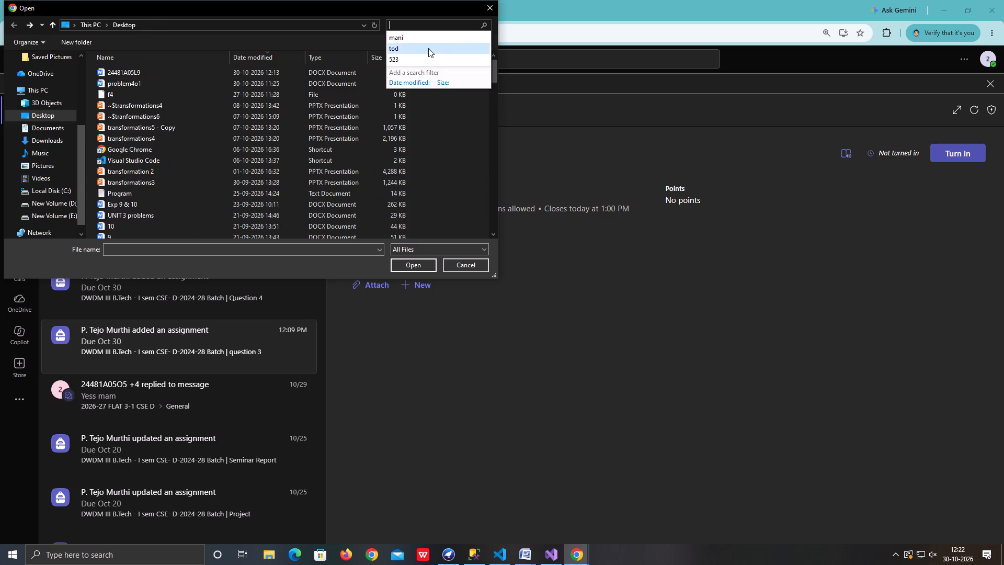
Open the Documents folder in the assignment's file picker.
left_click(360, 35)
left_click(446, 44)
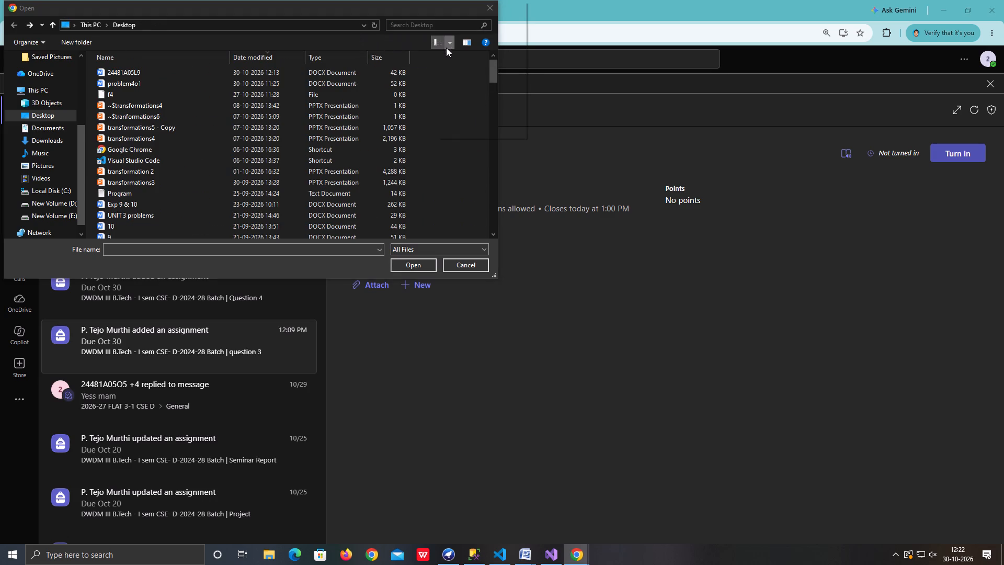
left_click(405, 39)
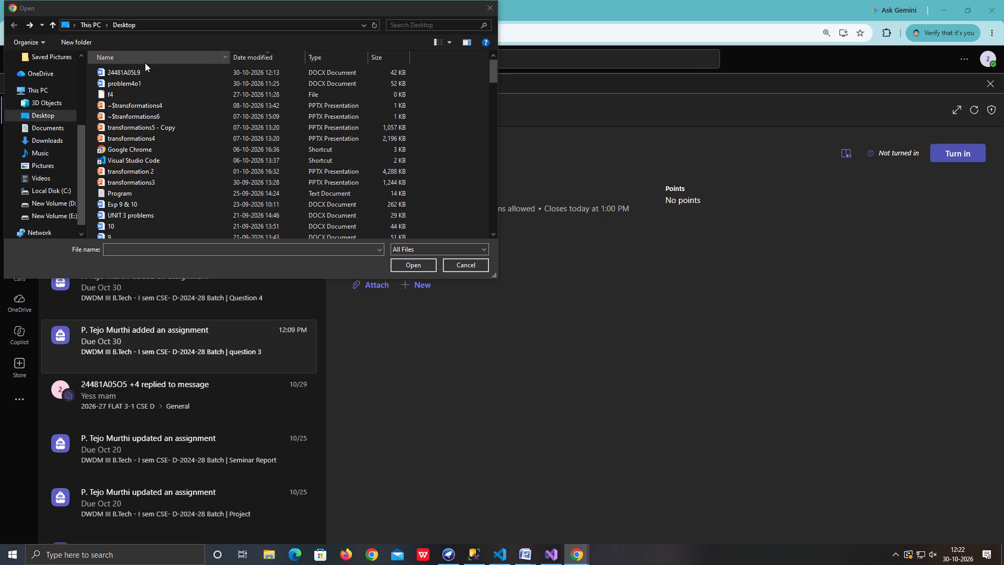
left_click(277, 60)
left_click(272, 56)
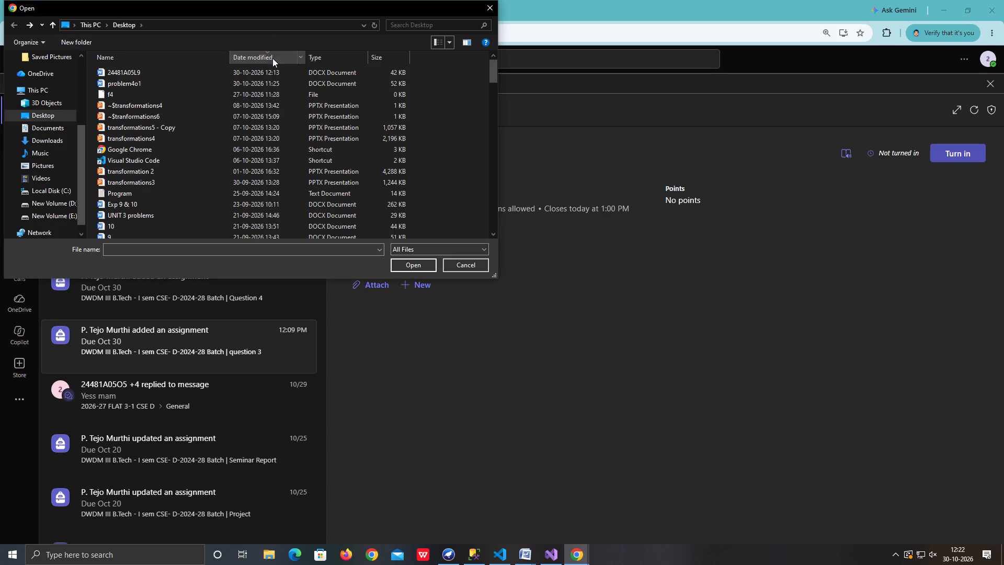
scroll(202, 89, "up", 3)
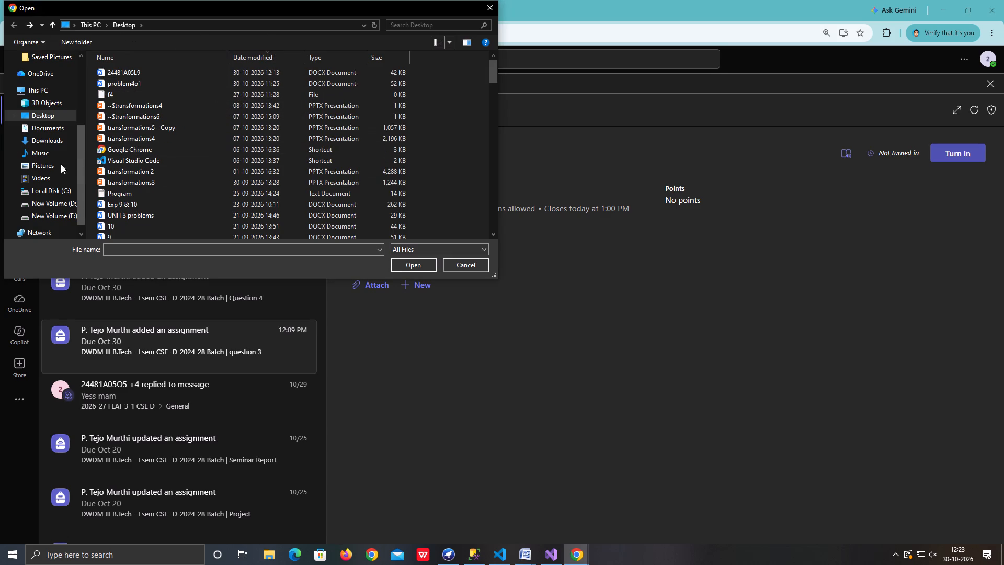
left_click(51, 129)
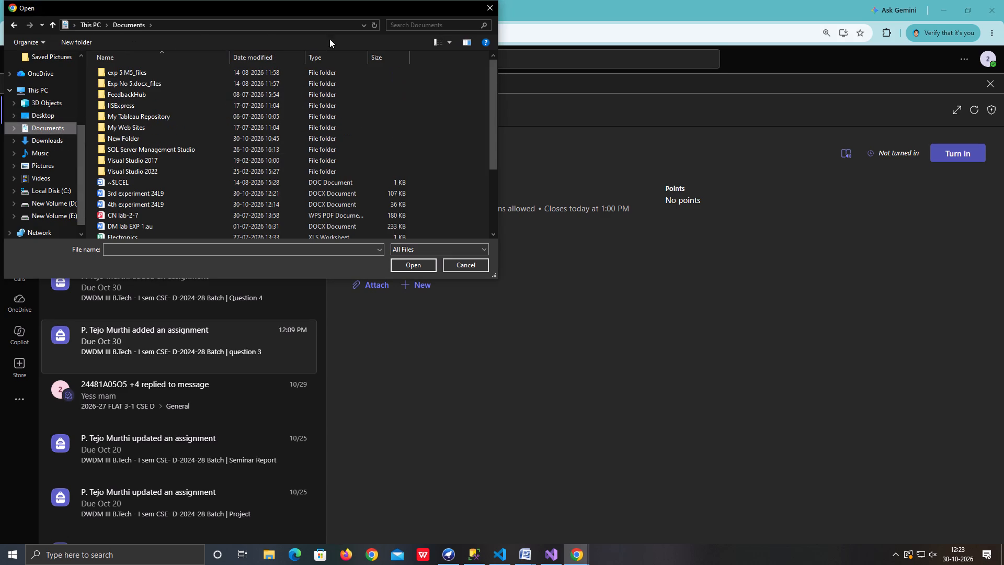
left_click(520, 556)
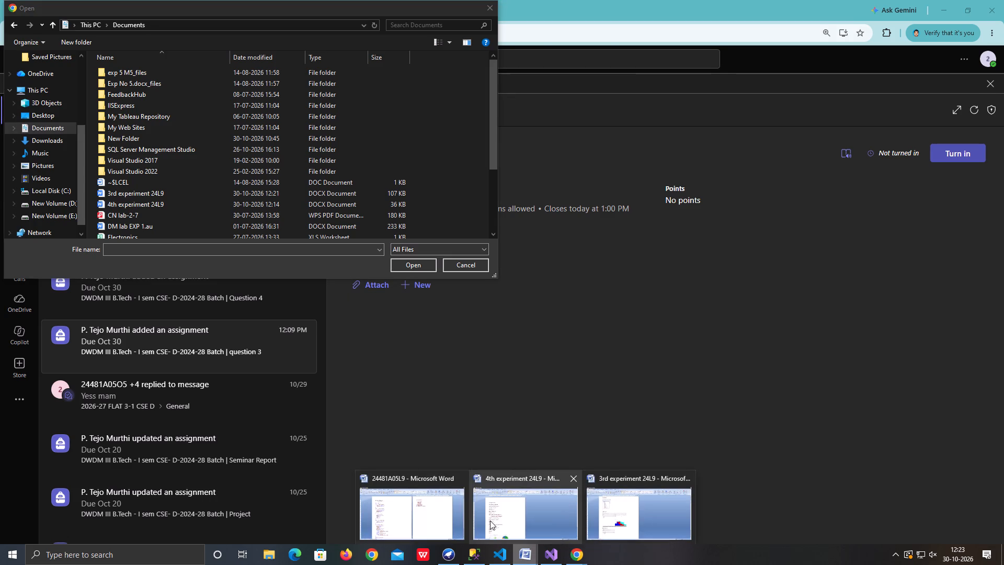
left_click(417, 518)
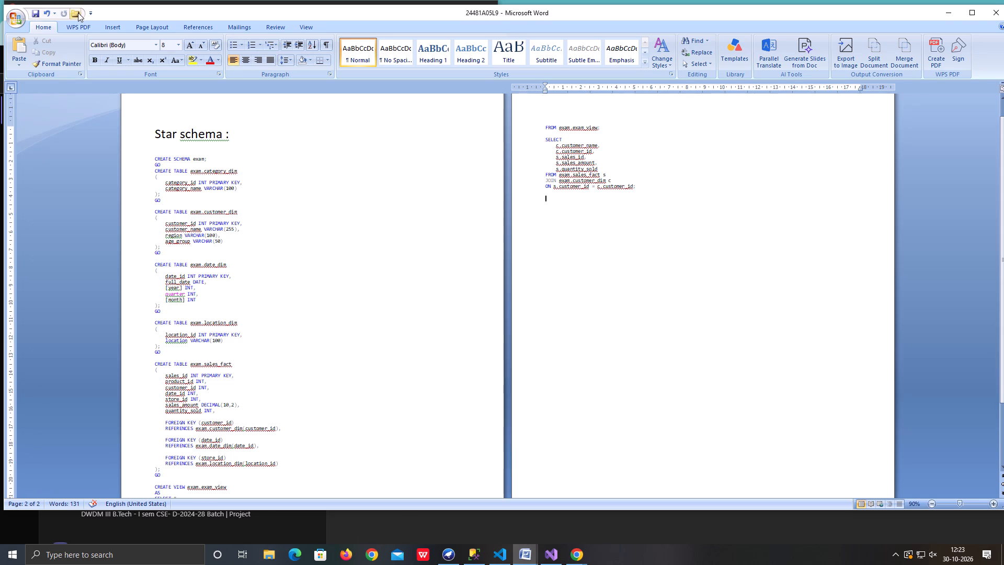
left_click(78, 13)
right_click(76, 12)
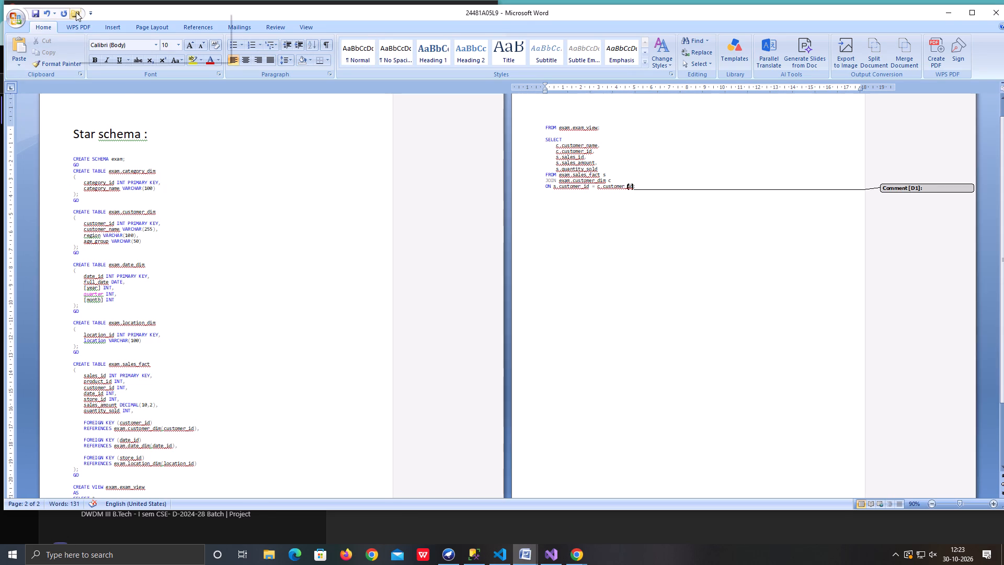
left_click(41, 33)
Open 3rd experiment 24L9 from the recent documents.
left_click(13, 12)
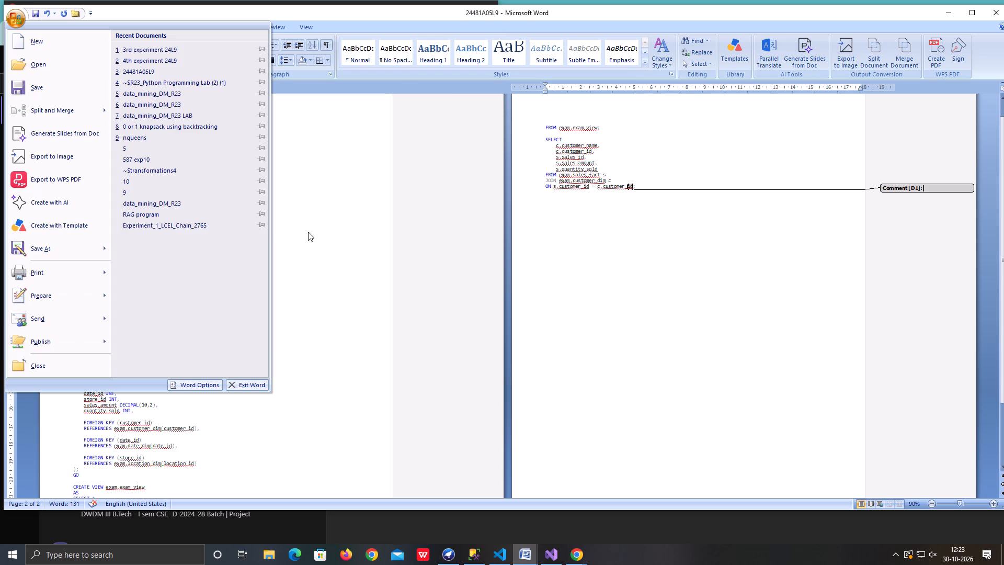
left_click(171, 52)
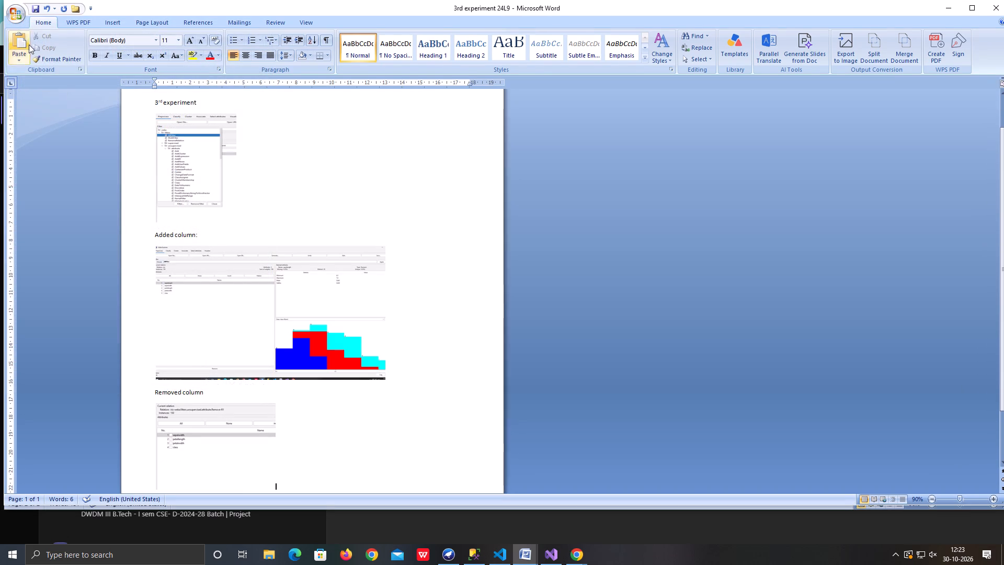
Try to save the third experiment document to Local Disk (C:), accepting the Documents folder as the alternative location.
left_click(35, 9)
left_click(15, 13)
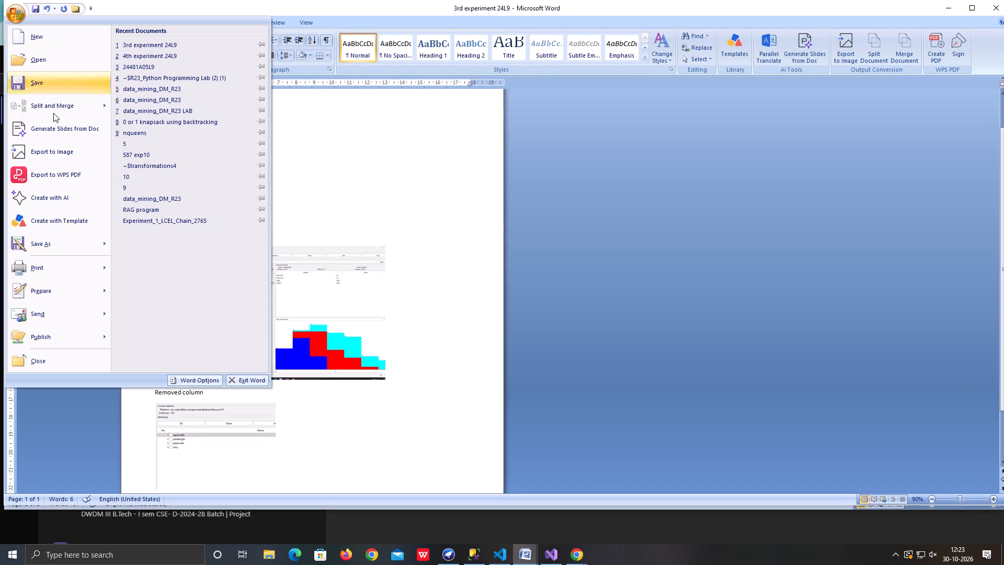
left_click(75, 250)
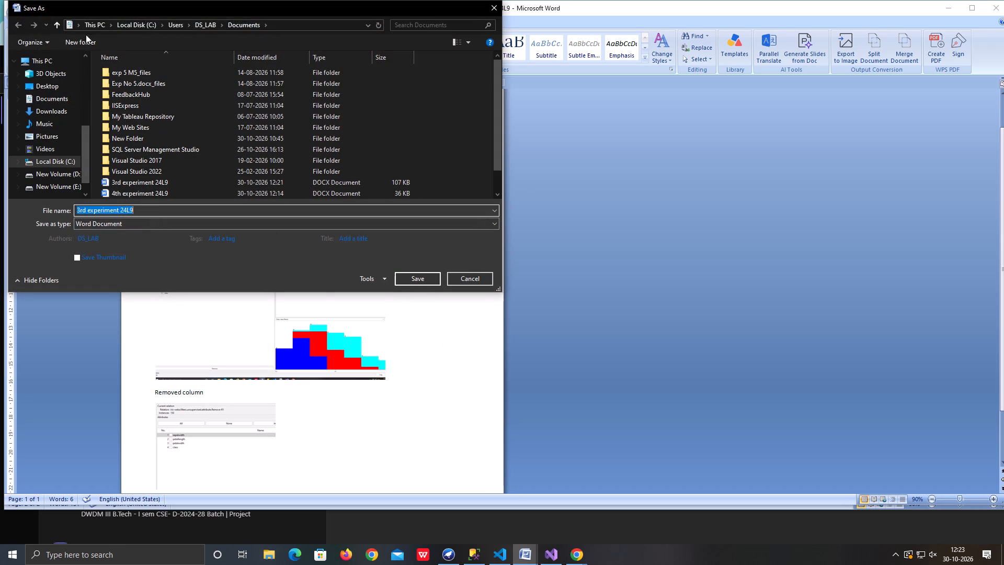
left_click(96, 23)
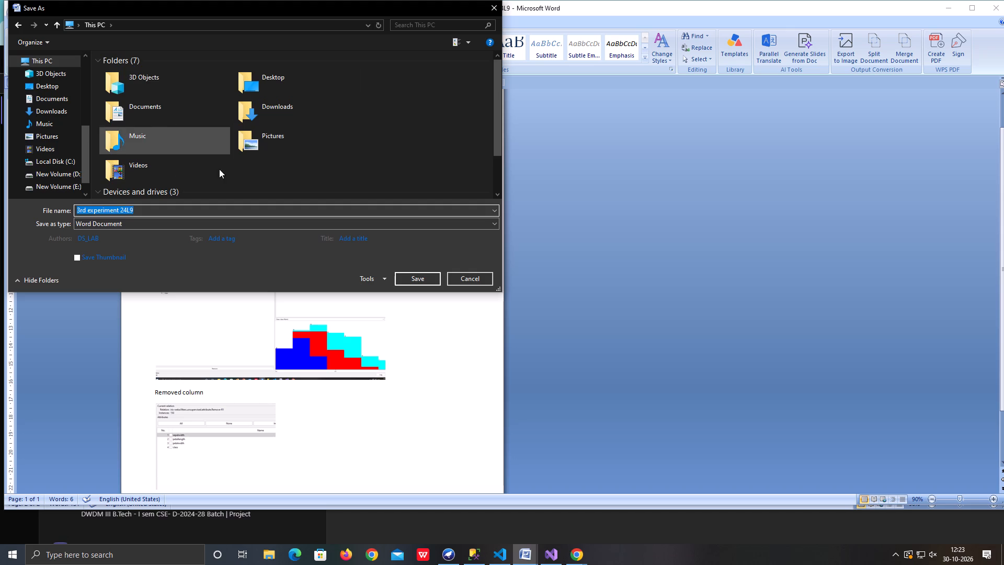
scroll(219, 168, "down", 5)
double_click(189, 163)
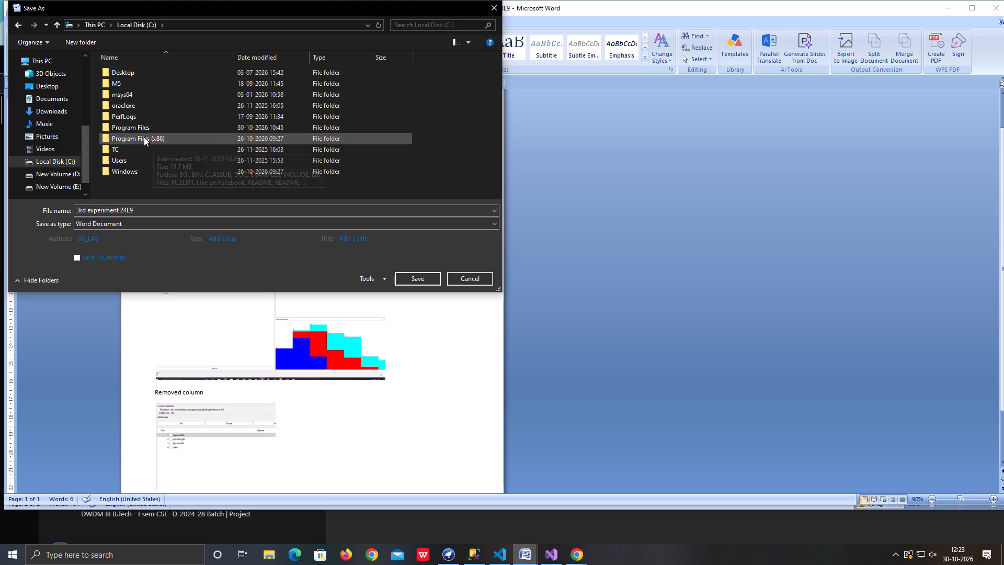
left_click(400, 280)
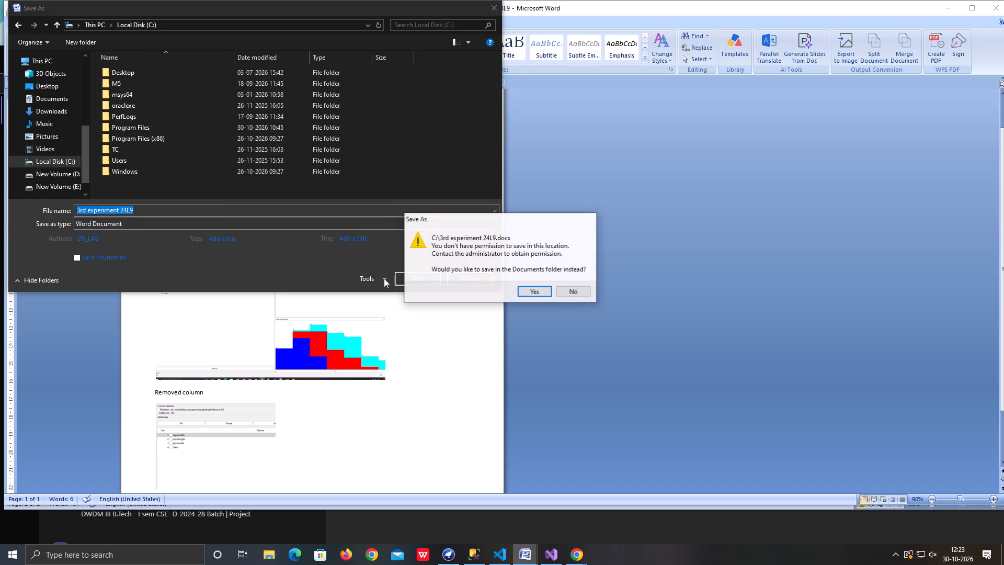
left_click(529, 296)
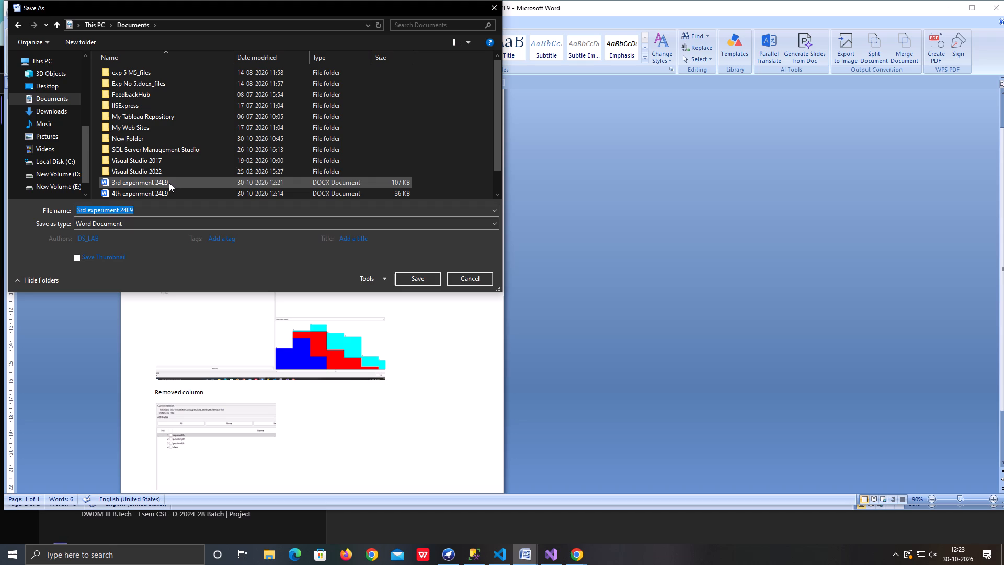
Copy the Documents folder location from the save dialog and paste it as the location in the Teams file picker.
left_click(169, 183)
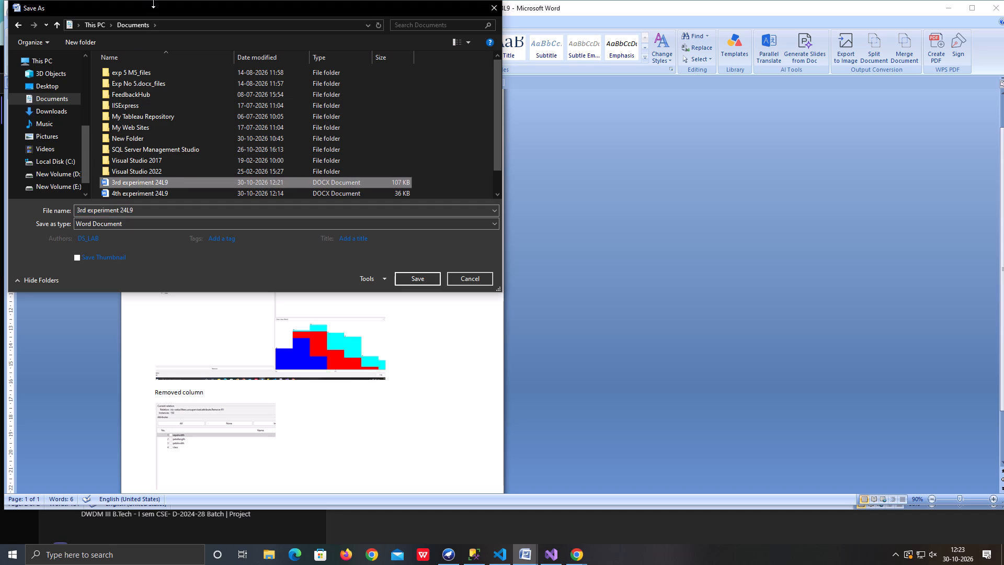
left_click(175, 25)
key("ctrl+c")
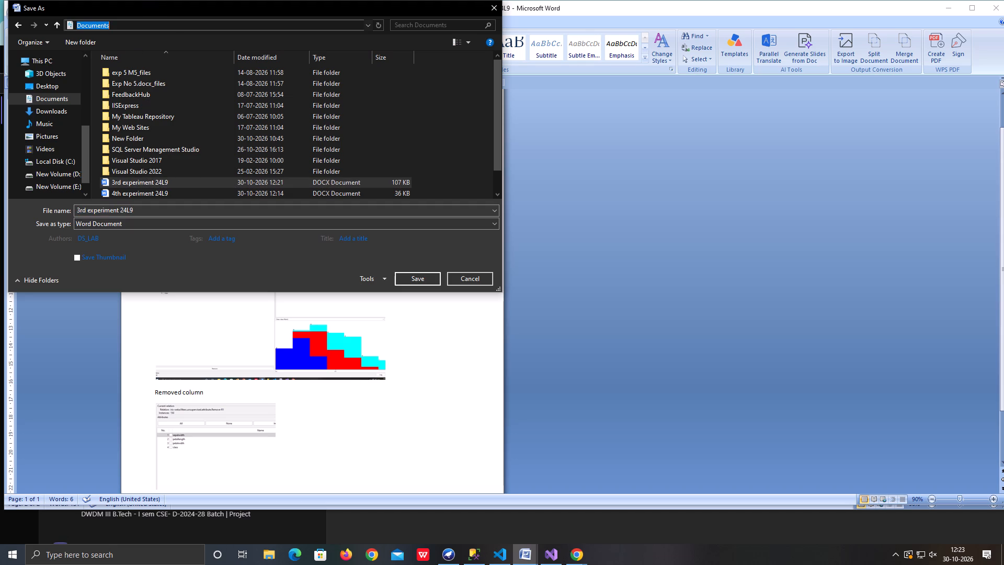
key("alt+Tab")
key("alt+Tab")
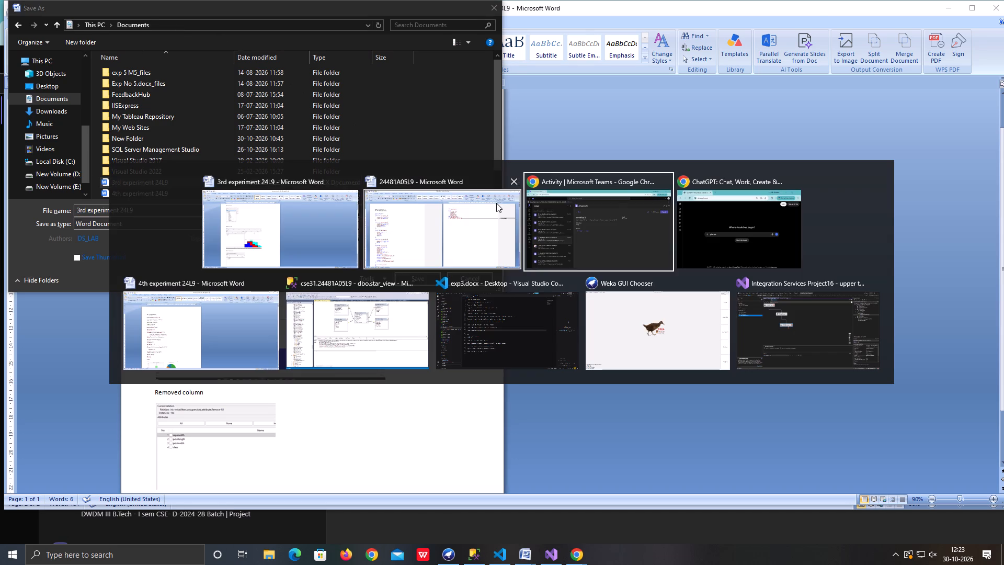
left_click(160, 25)
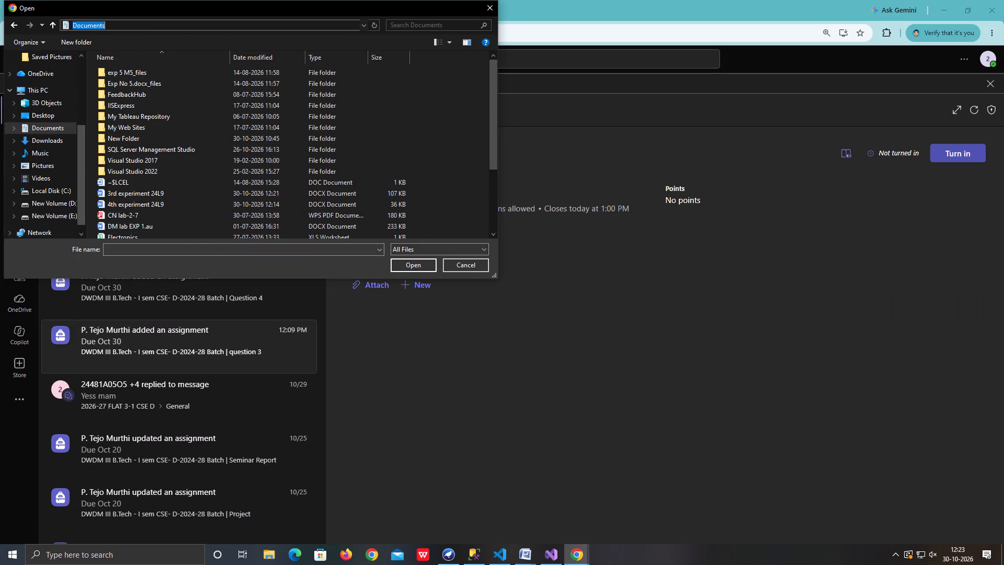
key("ctrl+v")
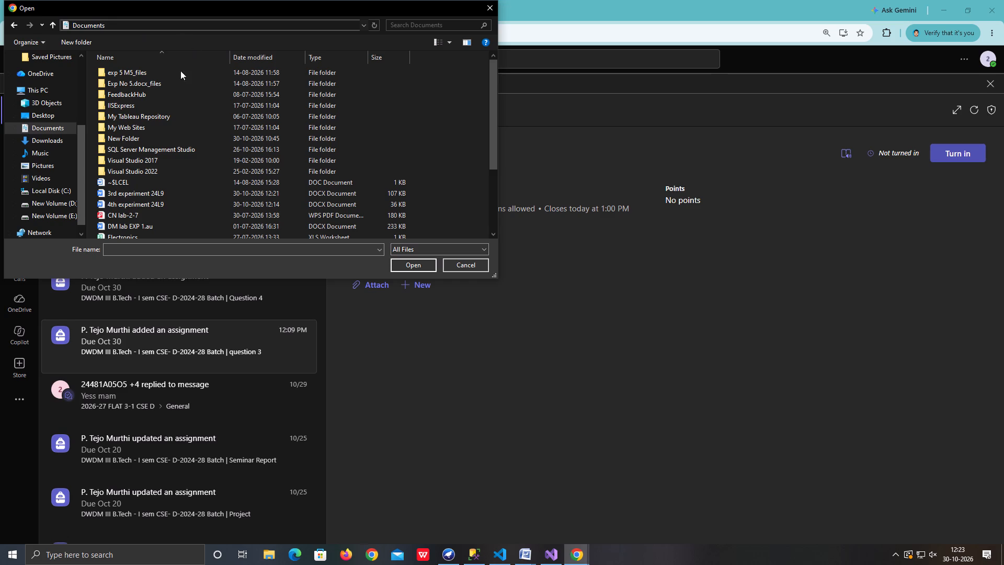
Find the 3rd experiment 24L9 file in the Documents folder.
scroll(210, 160, "down", 7)
scroll(210, 160, "up", 1)
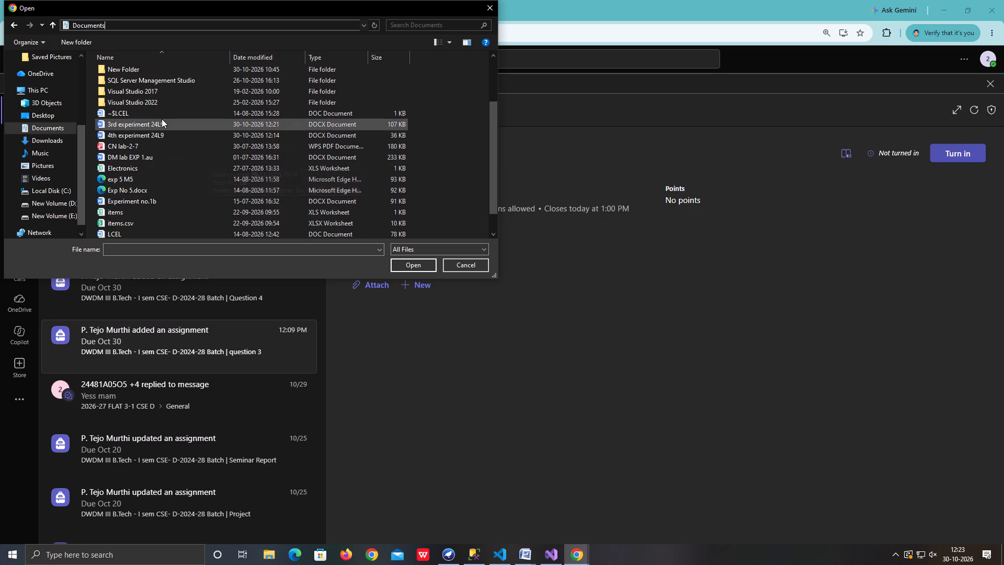
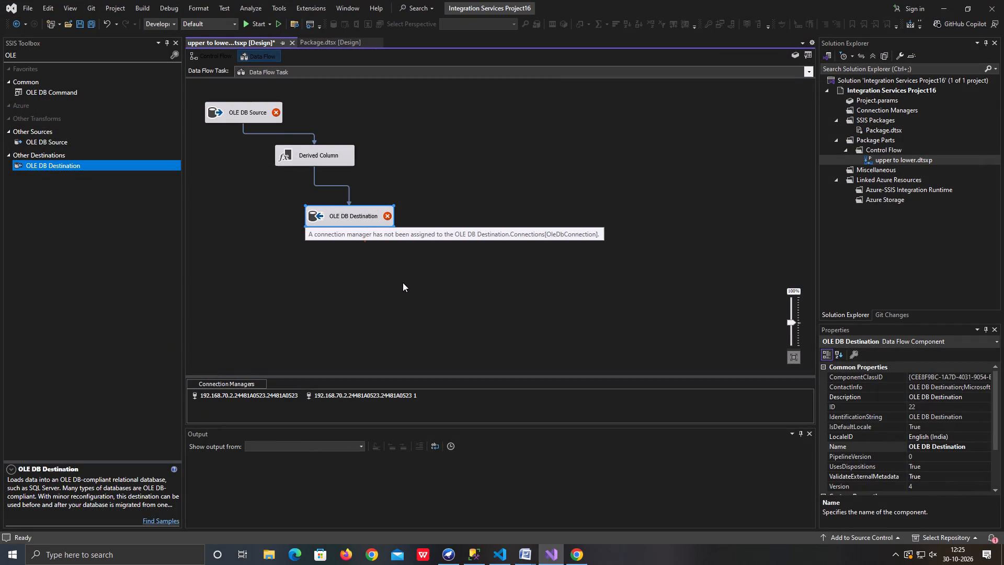
Capture a screen snip of the data flow diagram with OLE DB Source, Derived Column and OLE DB Destination in Visual Studio.
key("shift+super+s")
left_click_drag(198, 95, 371, 259)
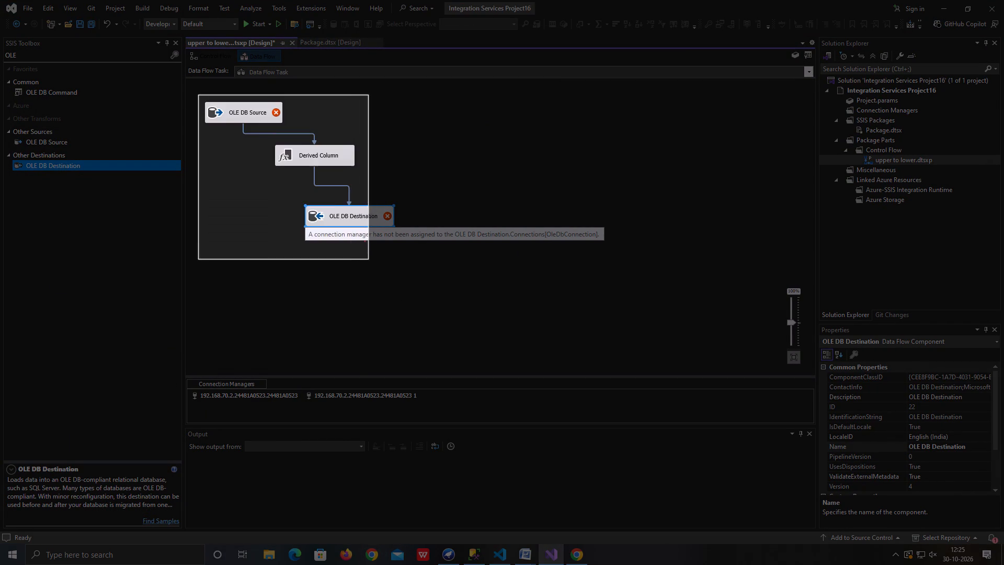
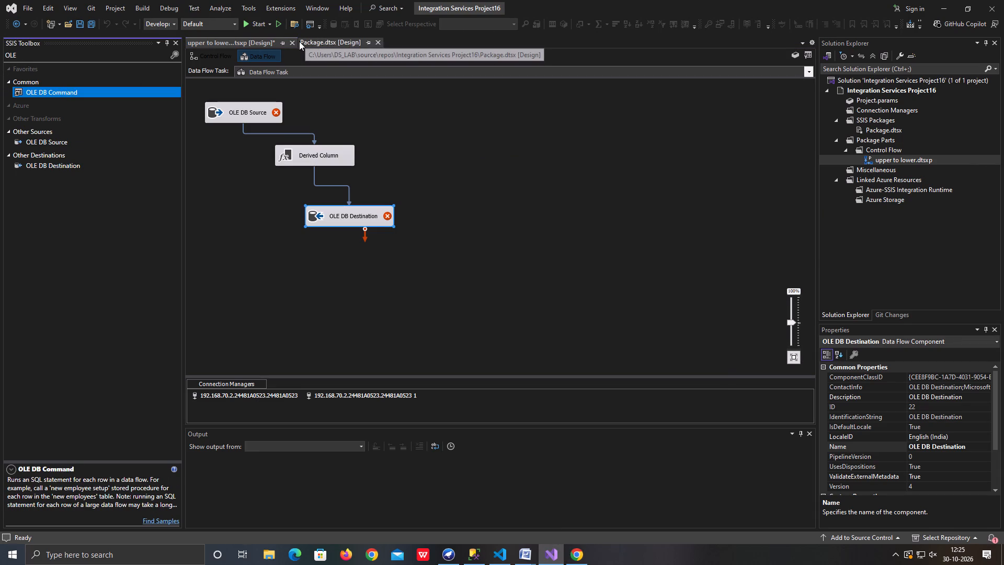
Look through the earlier project folders in repos, including Integration Services Project1, MultidimensionalProject1, MultidimensionalProject523 and Integration Services Project3, without opening one.
left_click(299, 41)
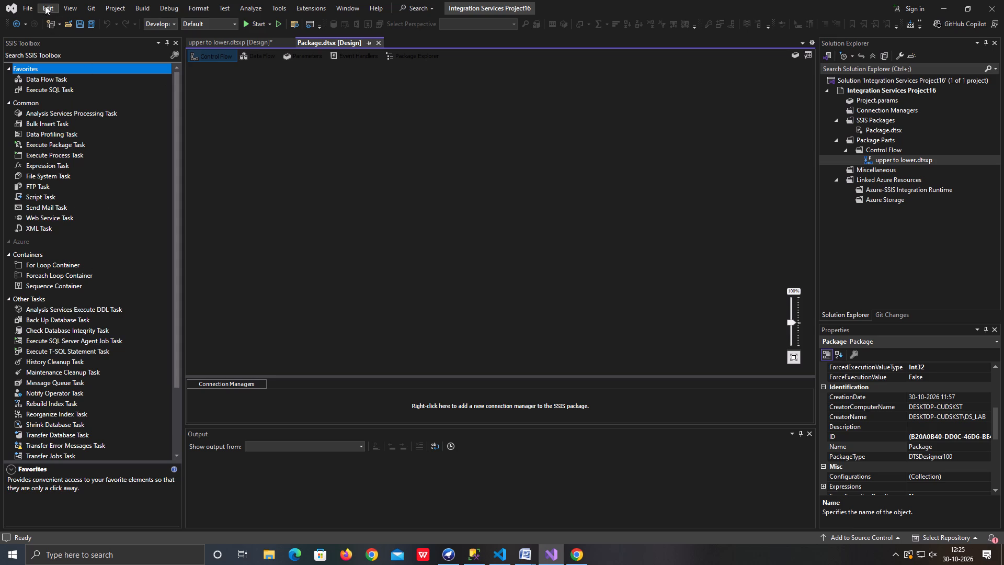
left_click(25, 4)
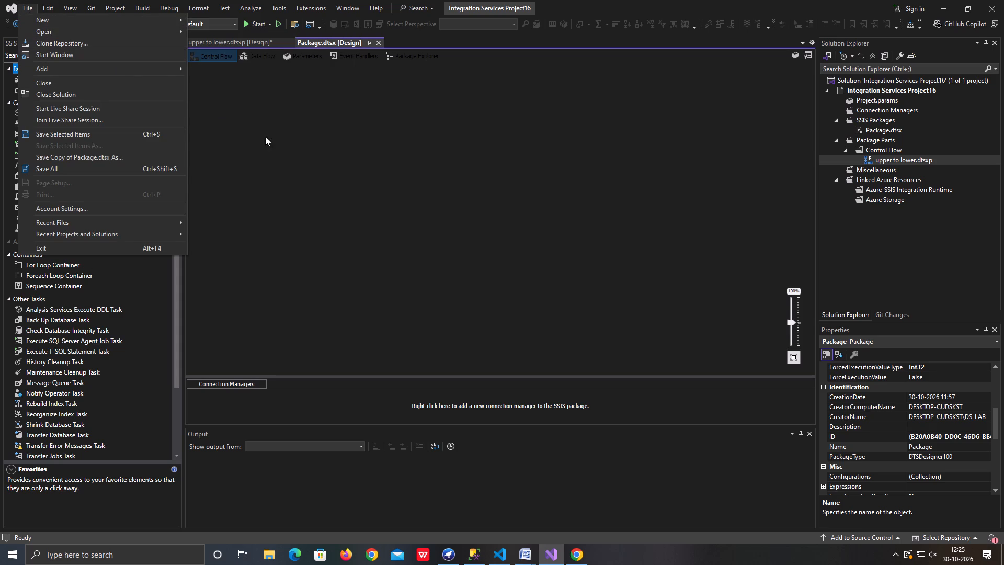
left_click(118, 36)
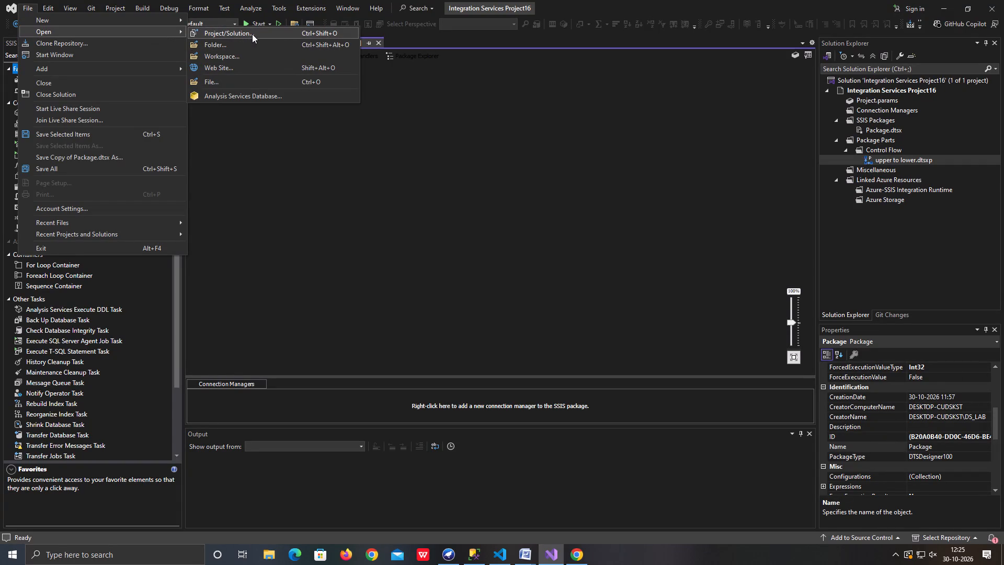
left_click(243, 48)
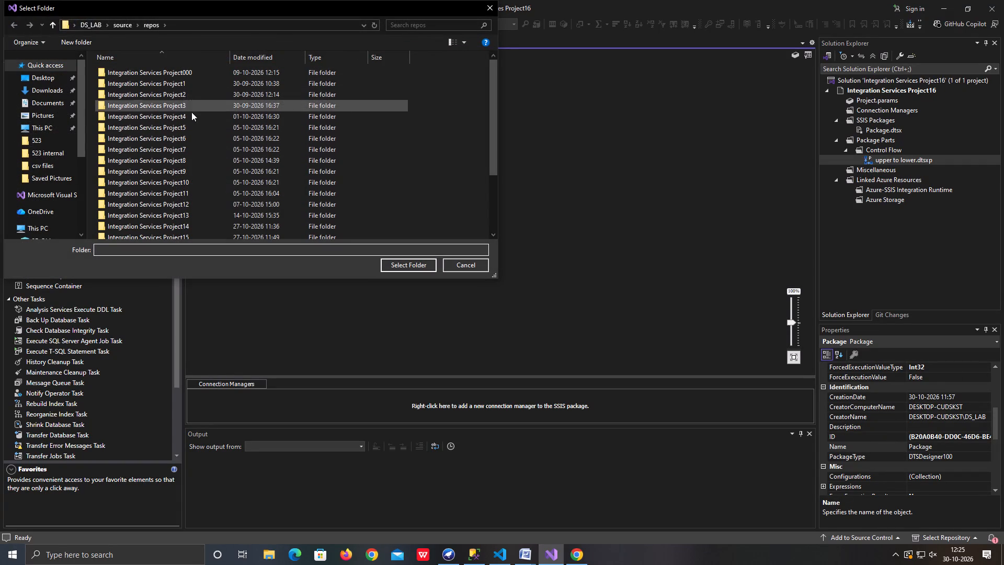
double_click(195, 85)
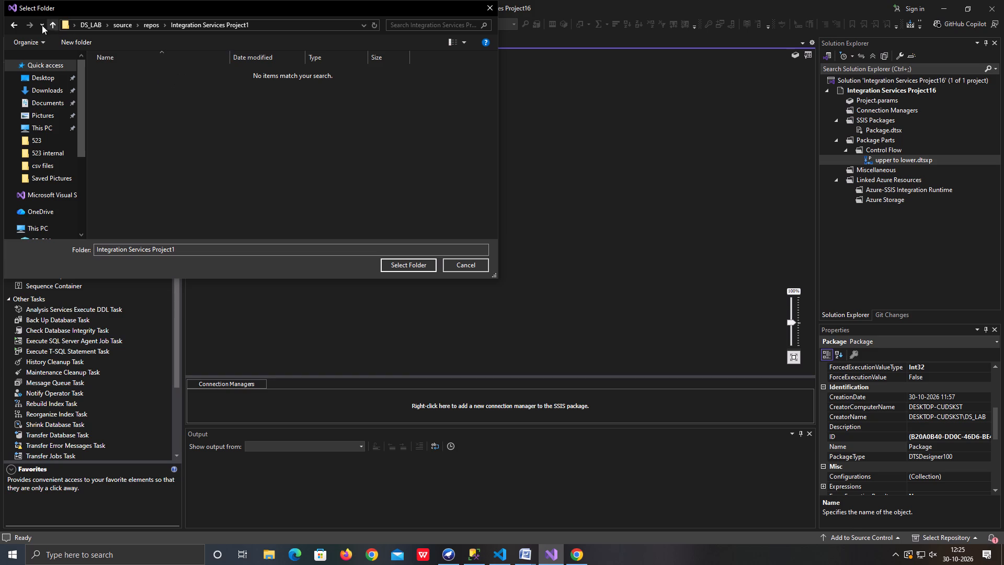
left_click(10, 24)
scroll(169, 116, "down", 6)
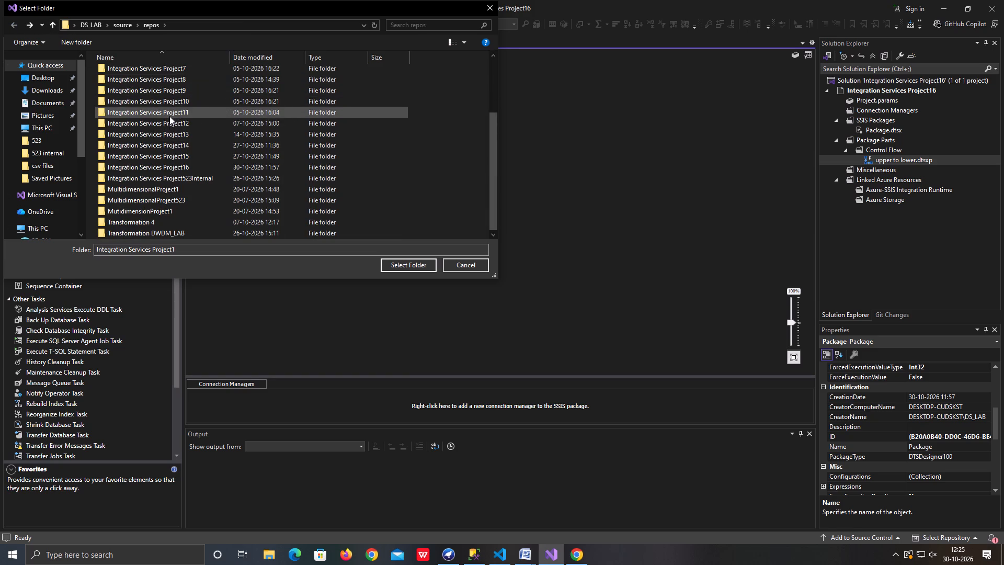
scroll(169, 116, "down", 2)
double_click(173, 193)
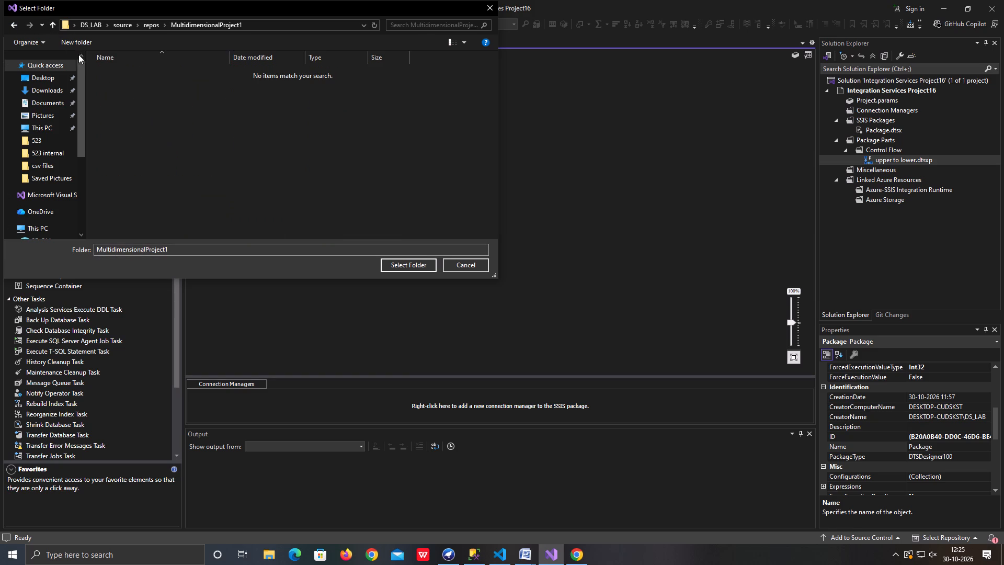
left_click(12, 23)
scroll(193, 194, "down", 4)
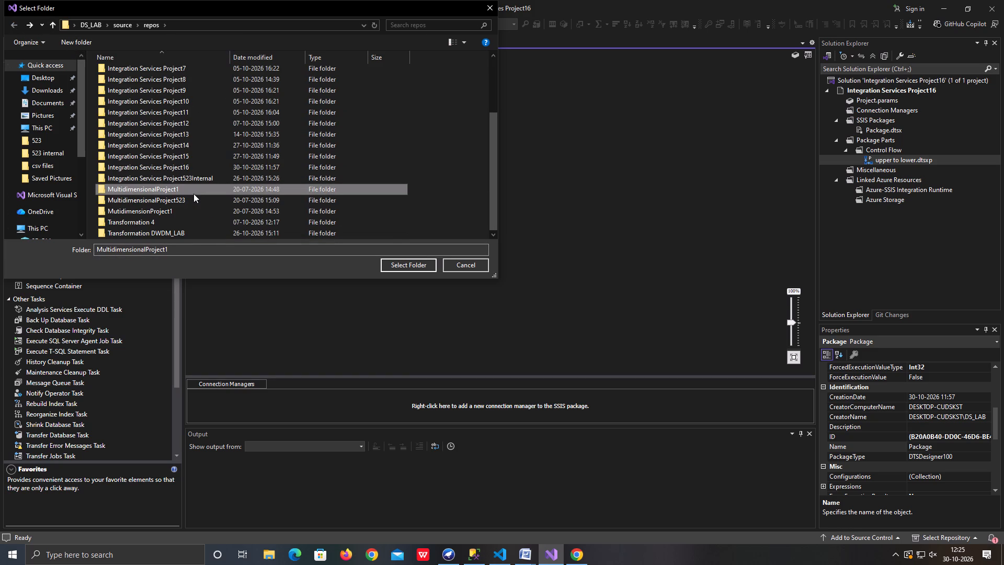
double_click(190, 197)
left_click(13, 24)
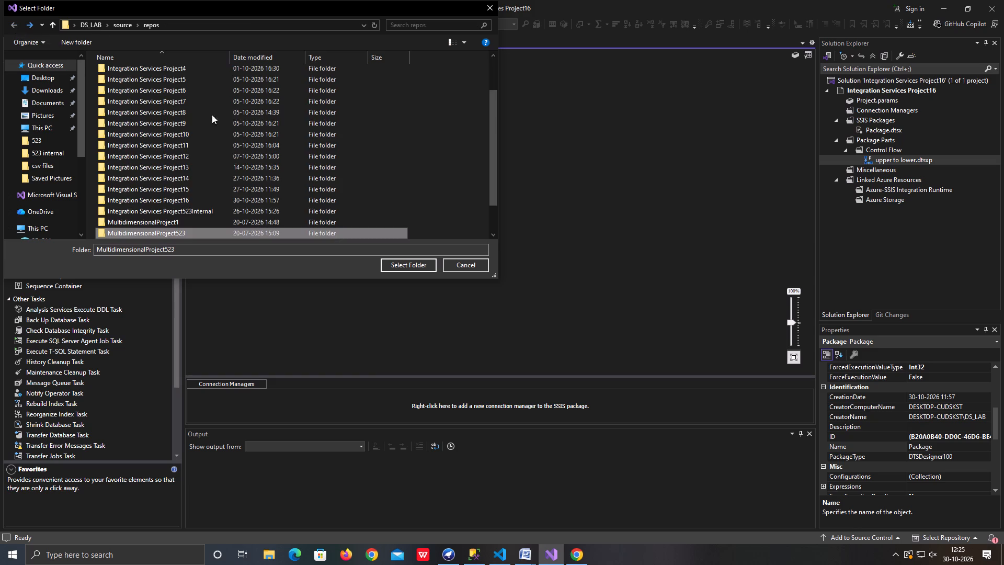
scroll(187, 146, "up", 5)
double_click(169, 105)
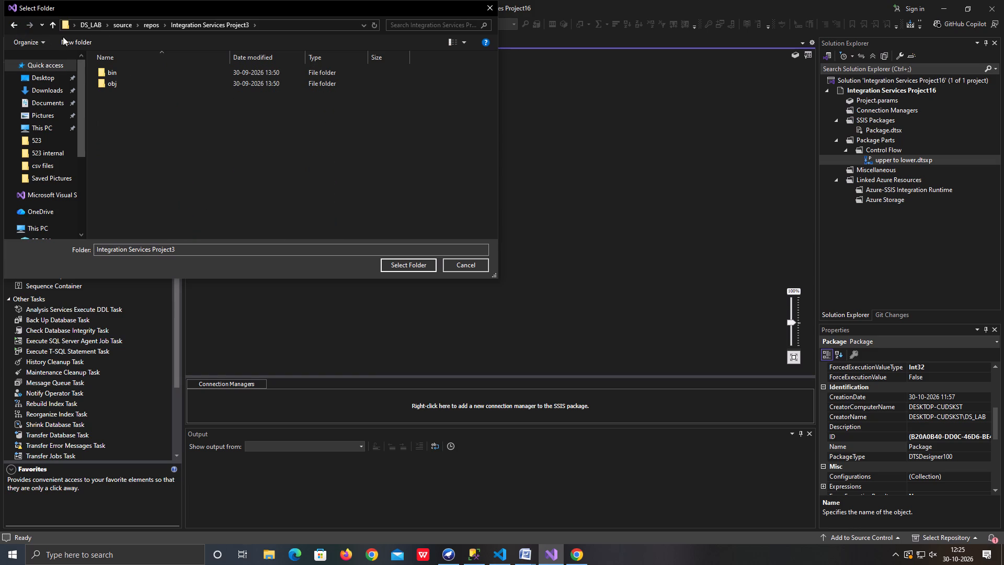
double_click(122, 75)
left_click(14, 23)
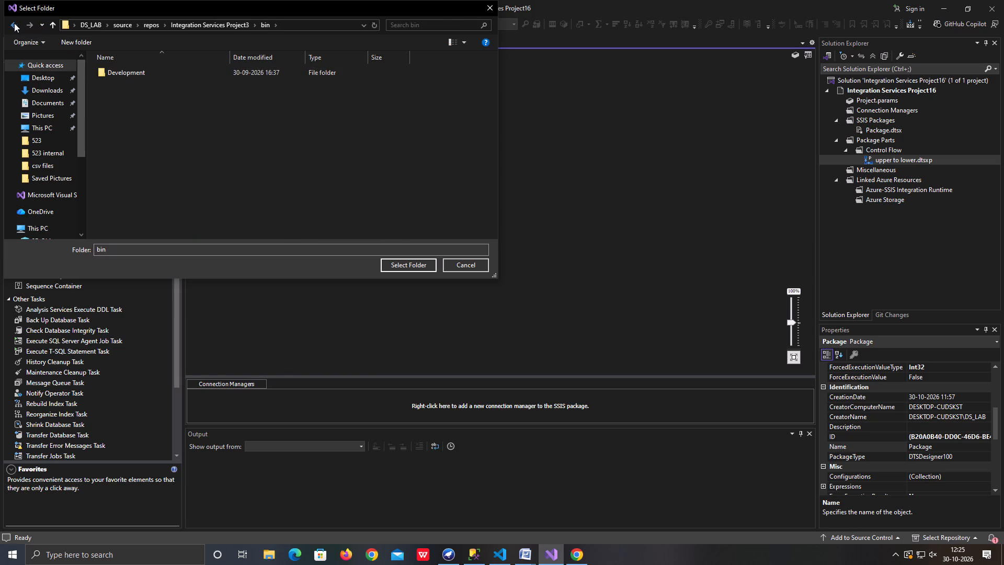
left_click(480, 8)
left_click(486, 9)
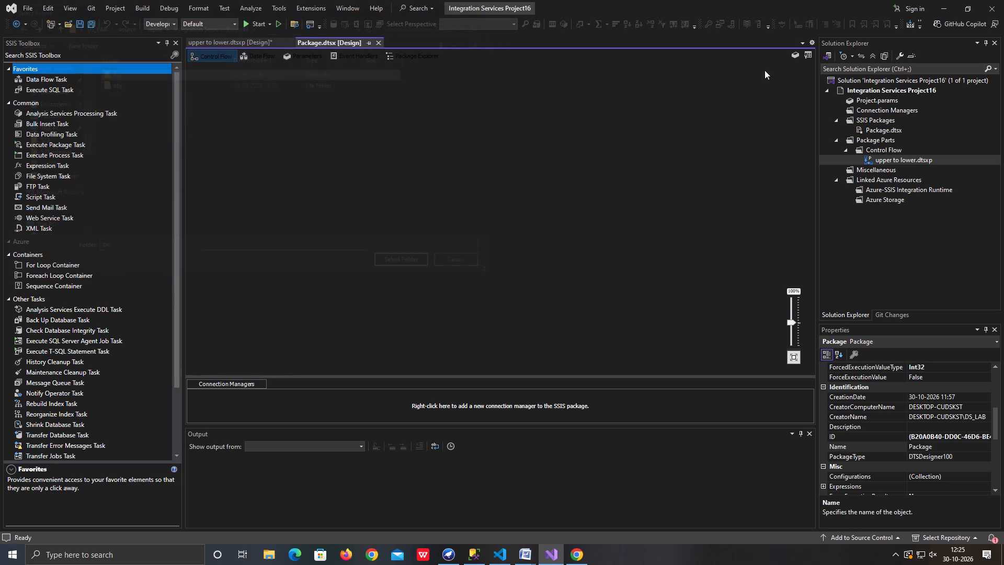
Close Visual Studio with the Integration Services Project16 solution.
left_click(1003, 0)
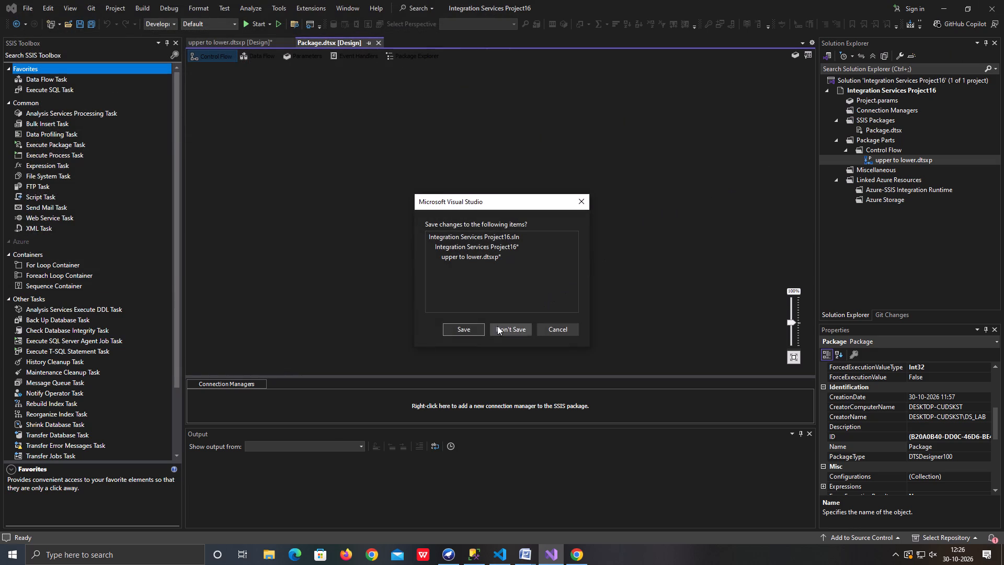
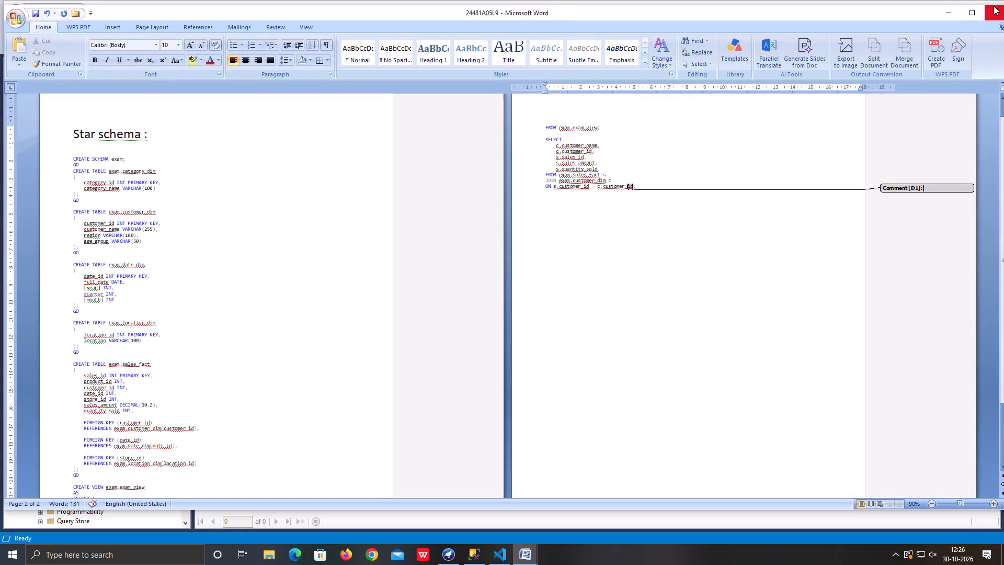
left_click(994, 6)
left_click(522, 300)
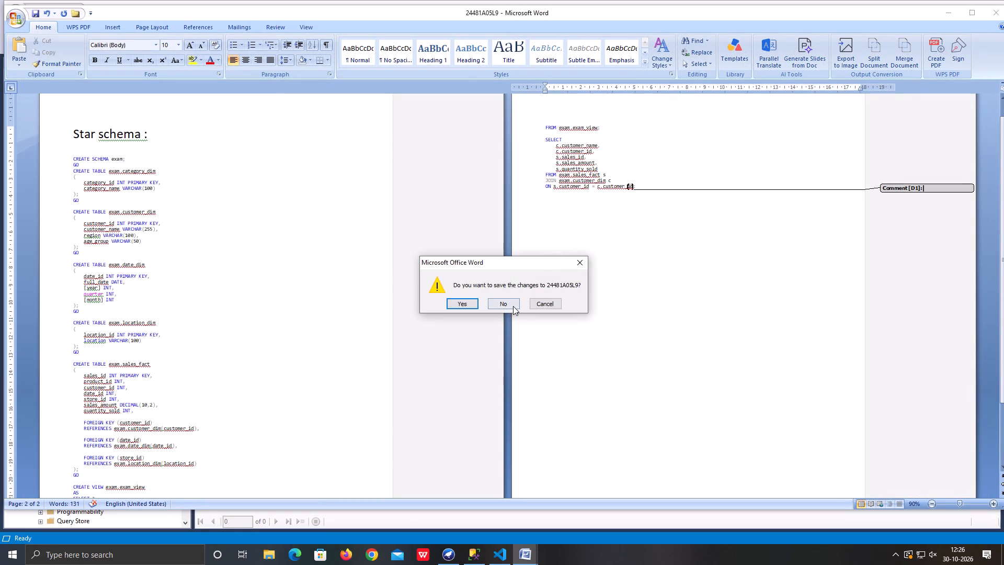
left_click(513, 306)
Close SQL Server Management Studio without saving SQLQuery9.sql, SQLQuery6.sql and SQLQuery3.sql.
left_click(997, 6)
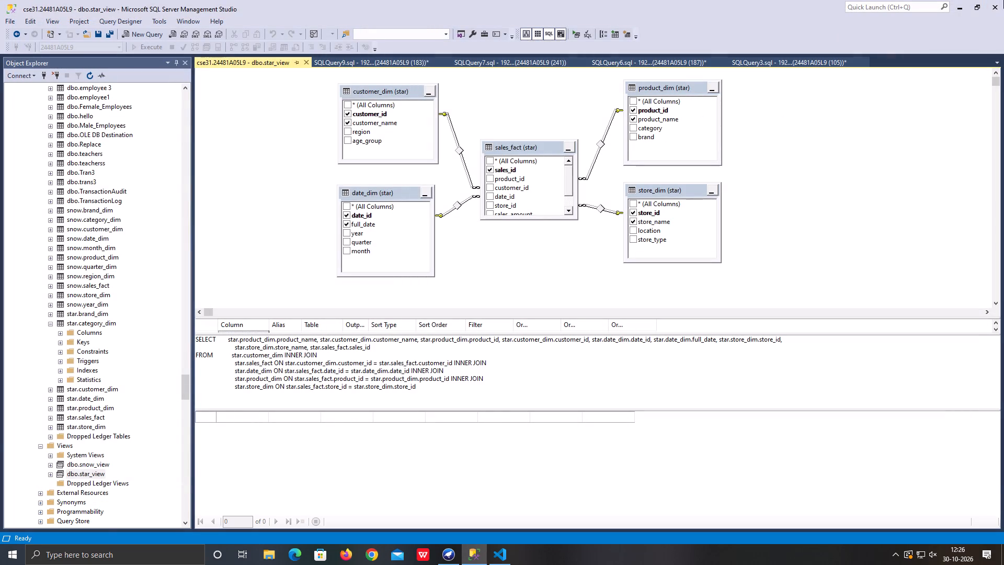
left_click(1003, 0)
double_click(990, 8)
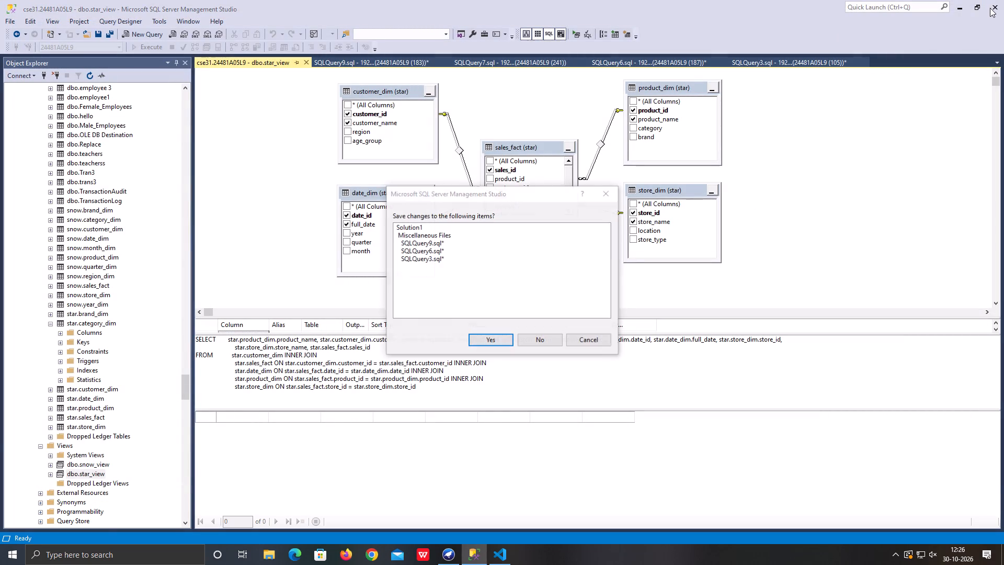
left_click(529, 339)
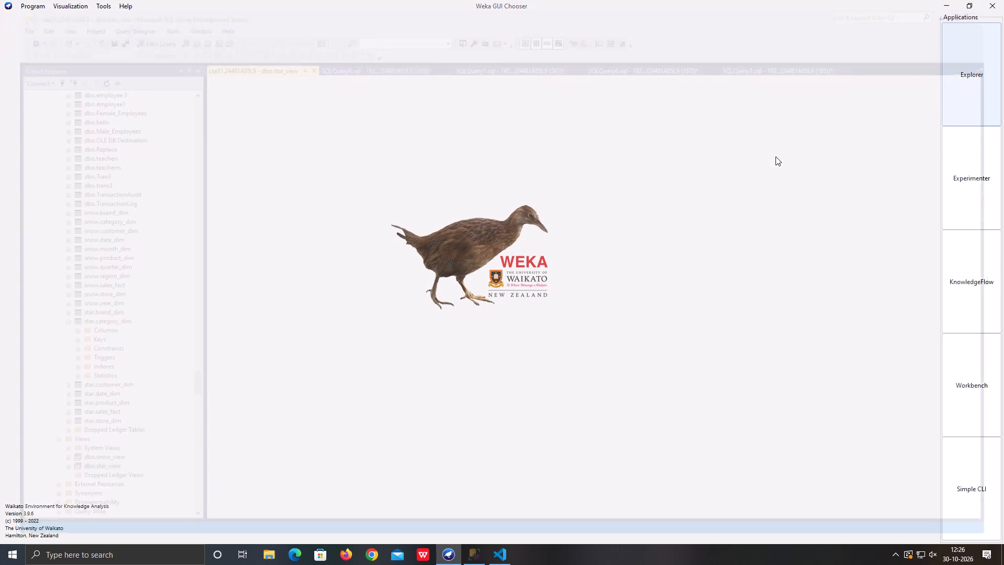
Switch to the Weka GUI Chooser and close it, confirming the exit.
key("super+Tab")
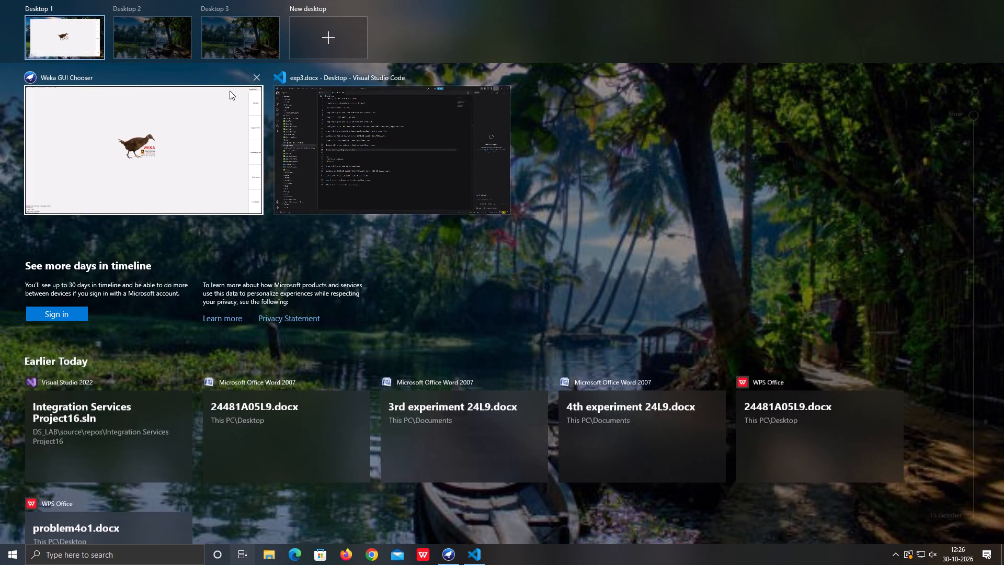
left_click(259, 77)
left_click(195, 132)
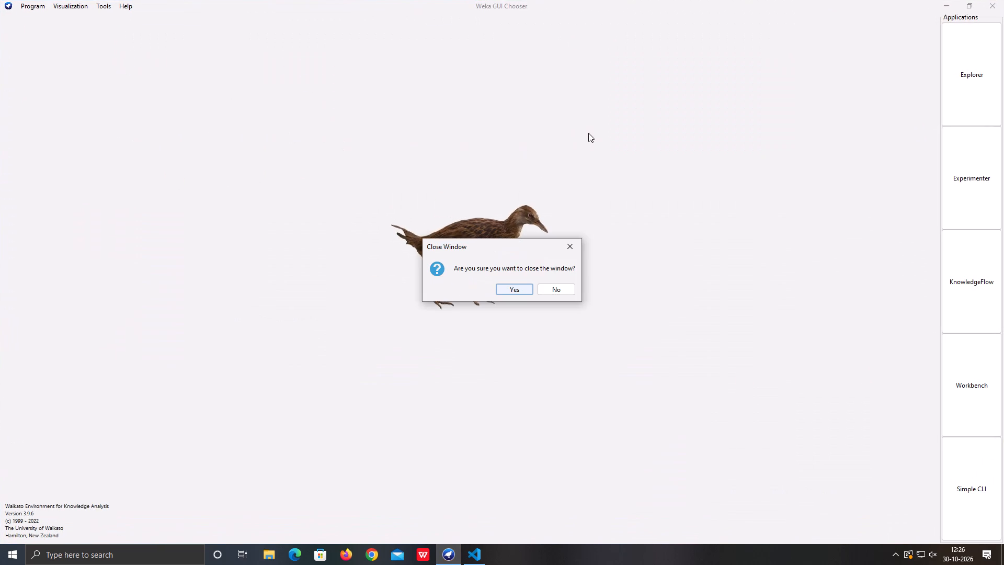
left_click(515, 292)
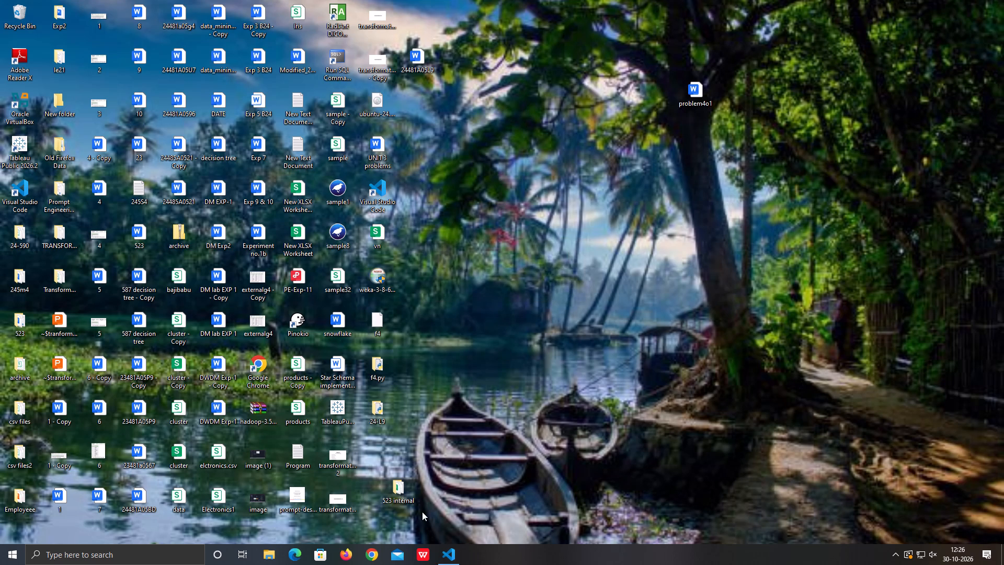
Switch to Visual Studio Code with exp3.docx open and close it.
left_click(445, 552)
left_click(1003, 0)
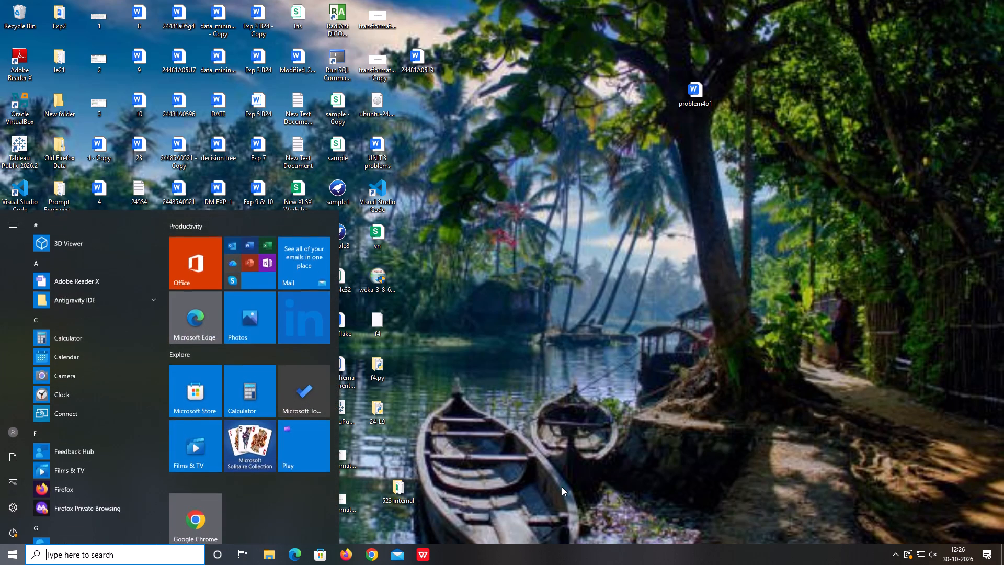
Bring up the Windows quick-link system commands from the desktop.
key("super+x")
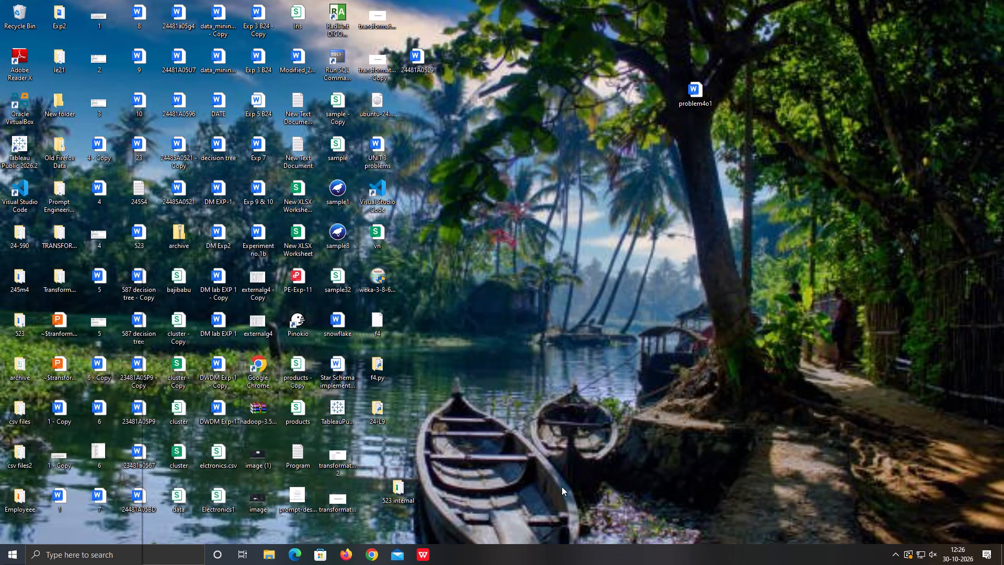